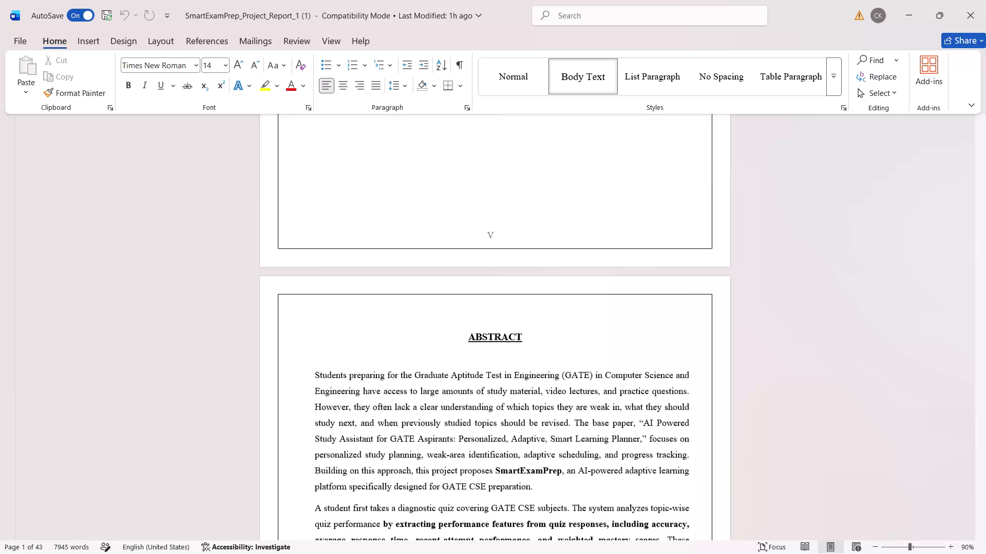
{"action": "scroll", "coordinate": [532, 305], "scroll_direction": "down", "scroll_amount": 1}
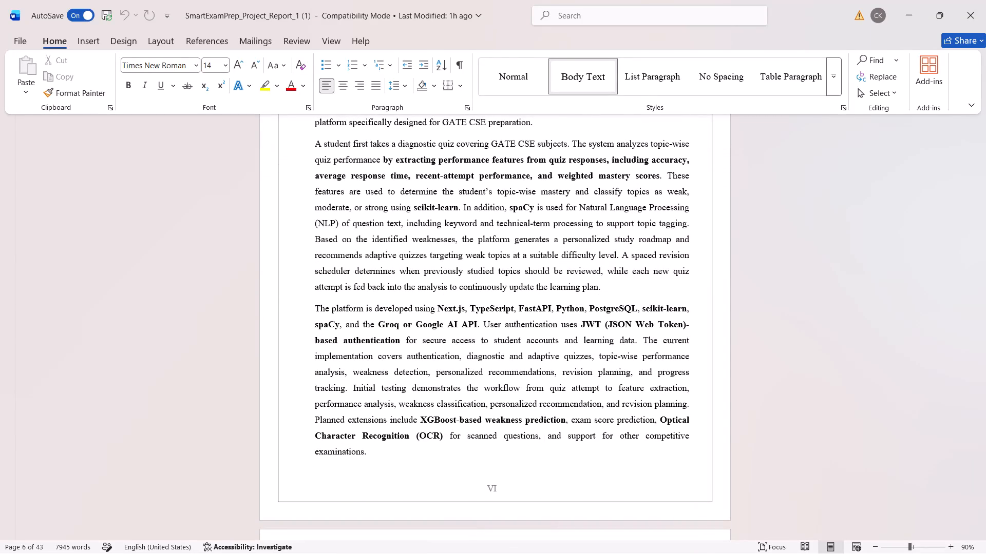
{"action": "left_click", "coordinate": [376, 456]}
{"action": "left_click_drag", "start_coordinate": [371, 455], "coordinate": [358, 0]}
{"action": "scroll", "coordinate": [329, 147], "scroll_direction": "down", "scroll_amount": 1}
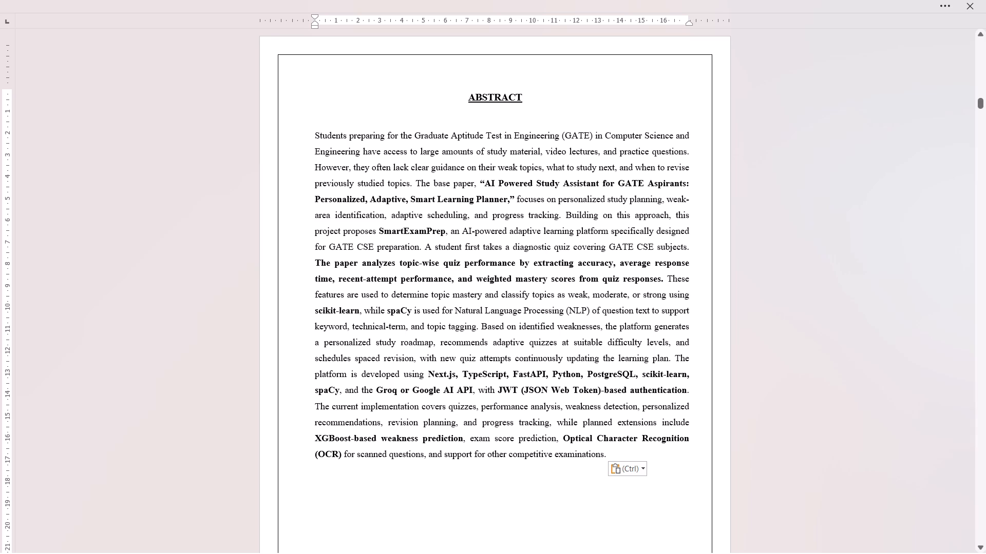
Remove the bold formatting from the base paper title "AI Powered Study Assistant for GATE Aspirants: Personalized, Adaptive, Smart Learning Planner".
{"action": "left_click_drag", "start_coordinate": [485, 182], "coordinate": [511, 194]}
{"action": "key", "text": "ctrl+b"}
{"action": "left_click", "coordinate": [771, 241]}
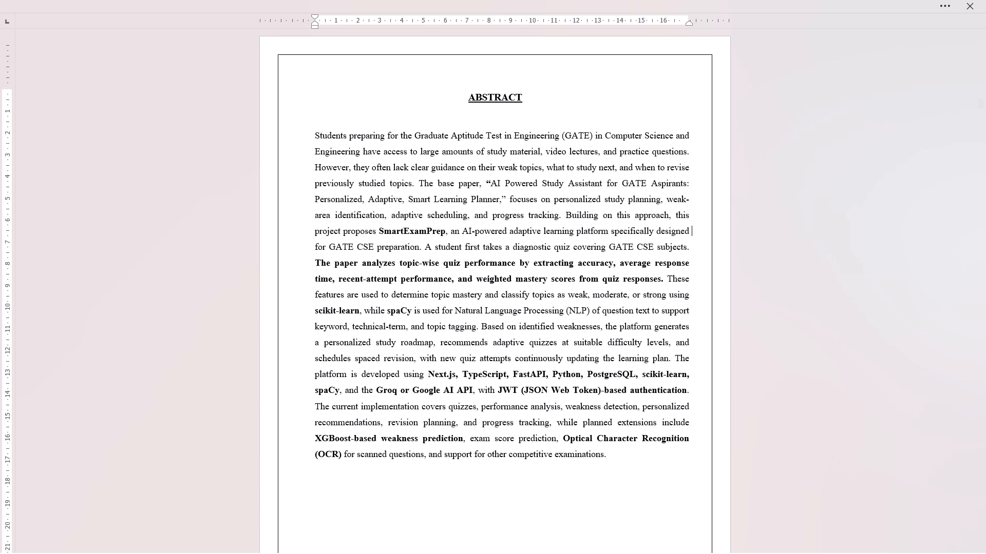
Take a full-screen snip of the Word page showing the revised abstract.
{"action": "key", "text": "shift+super+s"}
{"action": "left_click_drag", "start_coordinate": [0, 0], "coordinate": [985, 553]}
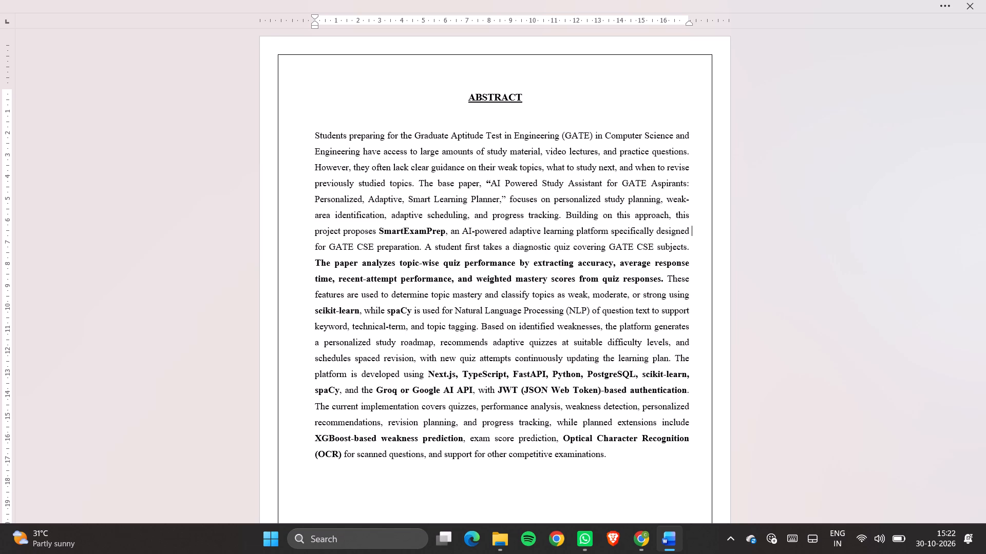
Switch from the Word report to another open window.
{"action": "key", "text": "alt+Tab"}
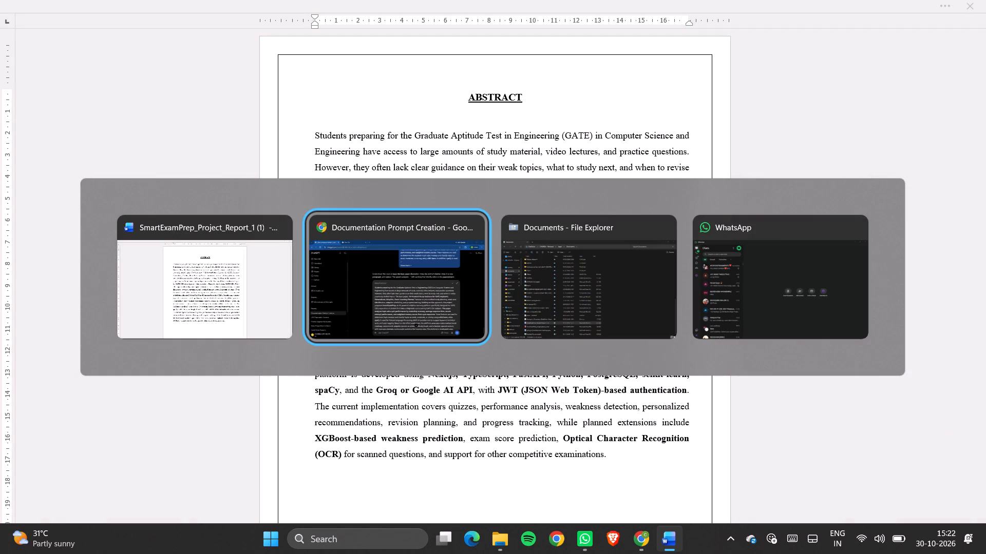
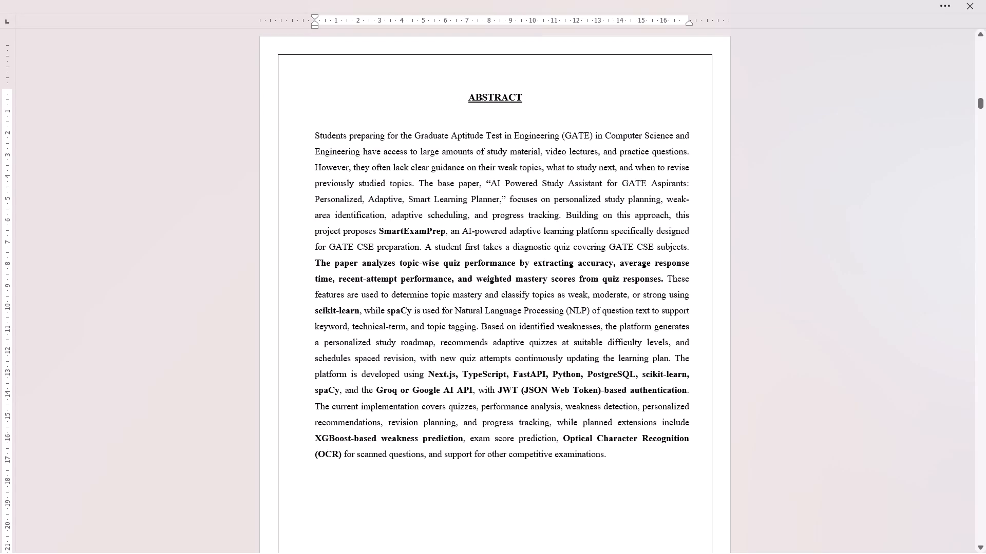
Replace the base paper mention and its quoted title before "focuses on personalized study planning" in the abstract with "Proposed System".
{"action": "left_click", "coordinate": [507, 201]}
{"action": "key", "text": "ctrl+BackSpace"}
{"action": "key", "text": "ctrl+BackSpace"}
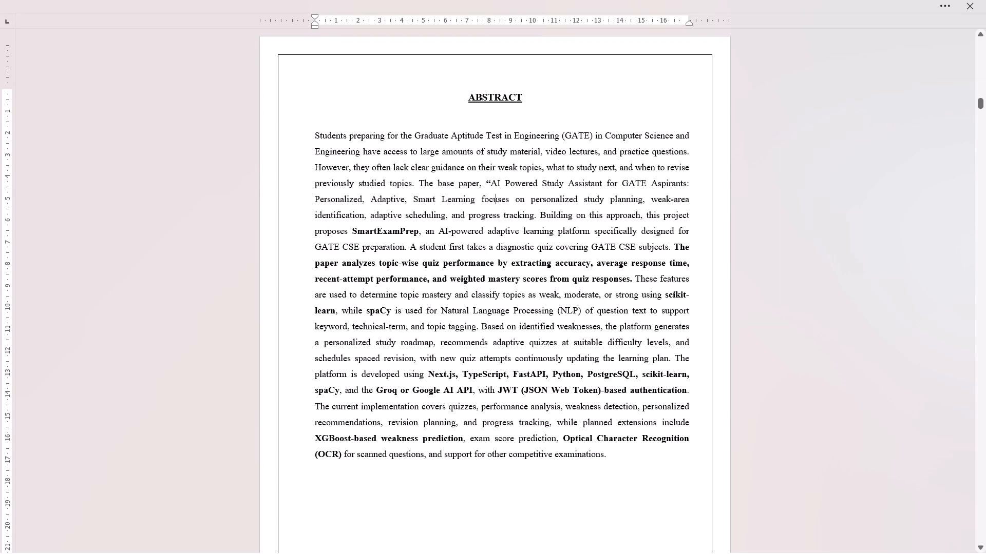
{"action": "key", "text": "ctrl+BackSpace"}
{"action": "key", "text": "ctrl+BackSpace"}
{"action": "key", "text": "ctrl+BackSpace"}
{"action": "key", "text": "ctrl+BackSpace"}
{"action": "key", "text": "ctrl+BackSpace"}
{"action": "key", "text": "ctrl+BackSpace"}
{"action": "key", "text": "ctrl+BackSpace"}
{"action": "key", "text": "ctrl+BackSpace"}
{"action": "key", "text": "ctrl+BackSpace"}
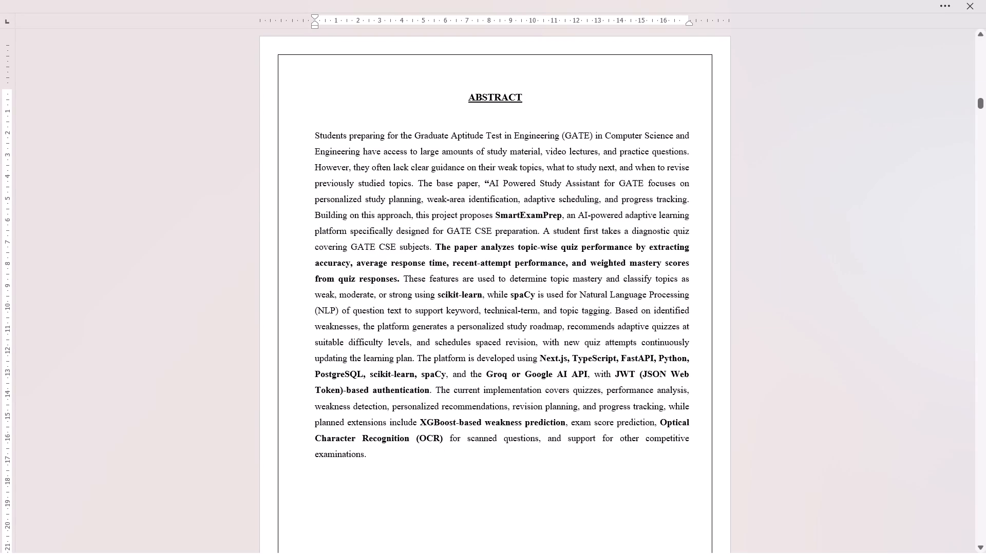
{"action": "key", "text": "ctrl+BackSpace"}
{"action": "key", "text": "ctrl+BackSpace"}
{"action": "key", "text": "ctrl+BackSpace"}
{"action": "key", "text": "ctrl+BackSpace"}
{"action": "key", "text": "ctrl+BackSpace"}
{"action": "key", "text": "ctrl+BackSpace"}
{"action": "key", "text": "ctrl+BackSpace"}
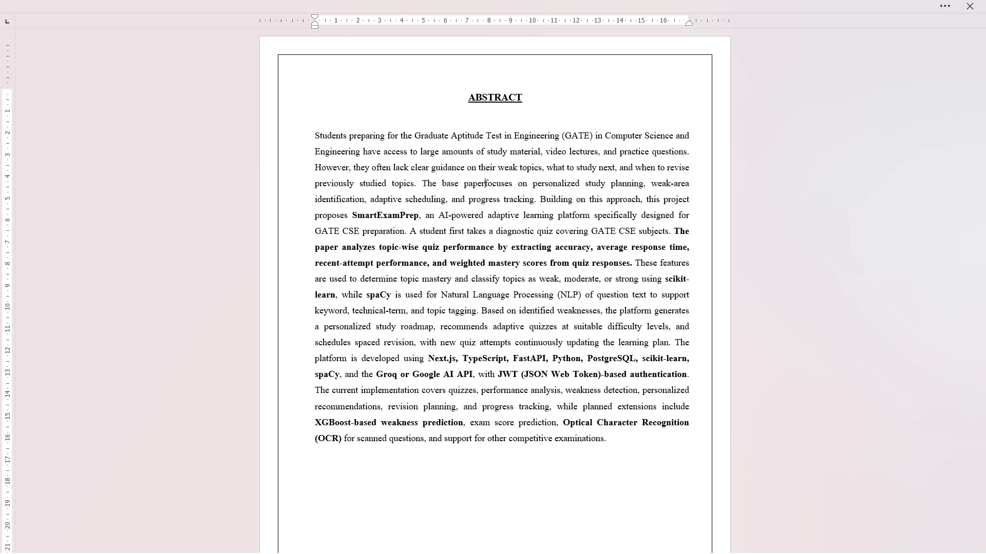
{"action": "key", "text": "ctrl+BackSpace"}
{"action": "key", "text": "ctrl+BackSpace"}
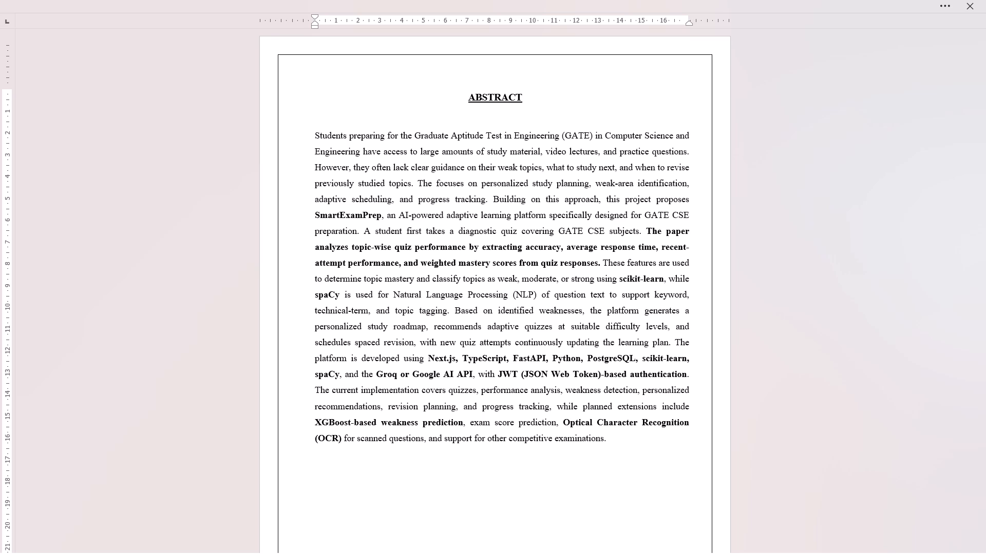
{"action": "type", "text": "Proposed System"}
{"action": "key", "text": "space"}
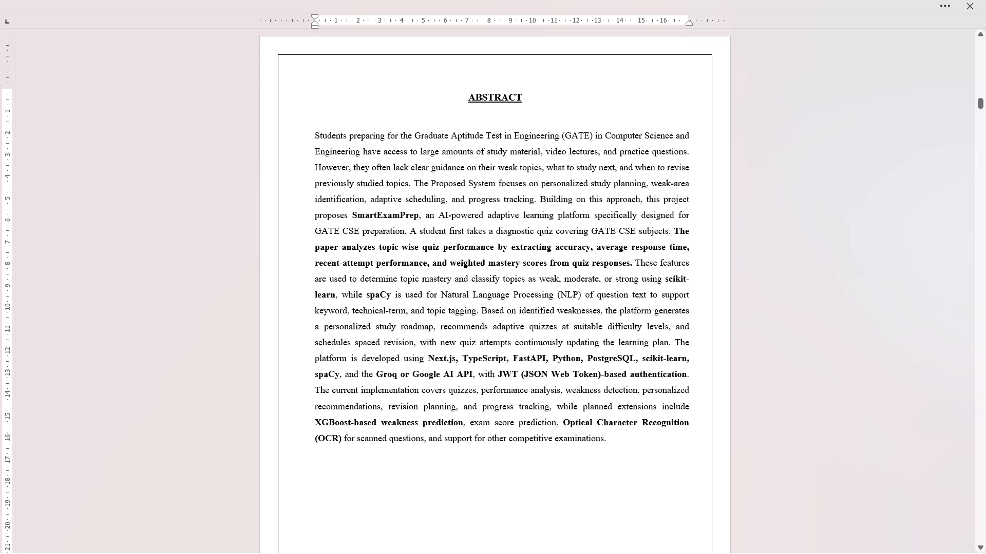
Change "The" to "This" at the start of the bold sentence "paper analyzes topic-wise quiz performance" in the abstract.
{"action": "left_click", "coordinate": [691, 231]}
{"action": "key", "text": "Left"}
{"action": "key", "text": "BackSpace"}
{"action": "type", "text": "is"}
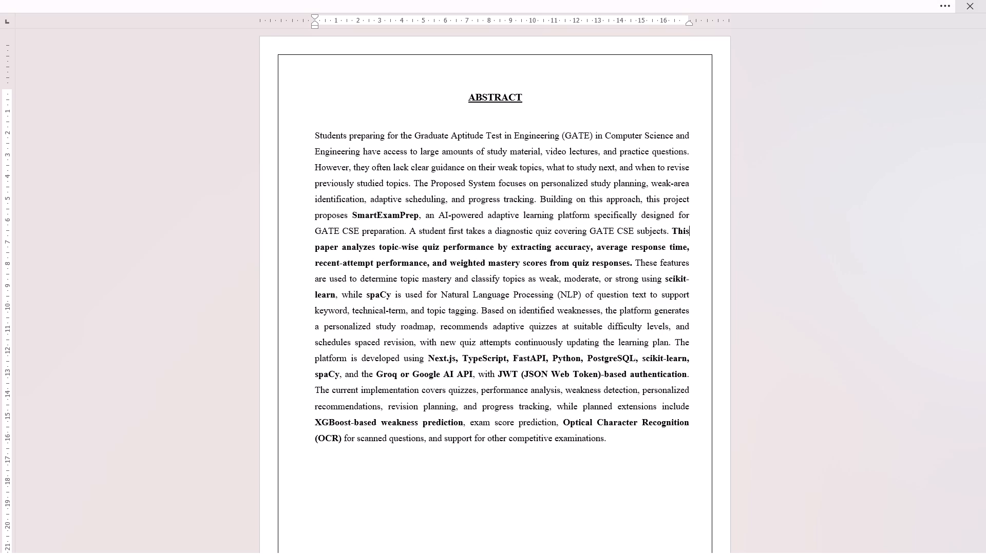
Take a full-screen snip of the Word page showing the whole edited abstract under its ABSTRACT heading.
{"action": "left_click", "coordinate": [944, 11]}
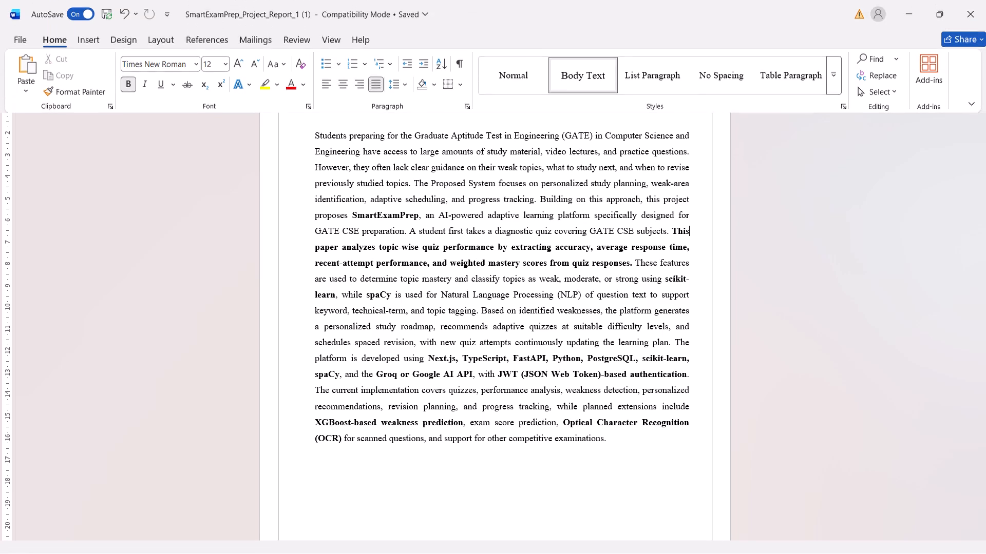
{"action": "scroll", "coordinate": [816, 194], "scroll_direction": "up", "scroll_amount": 1}
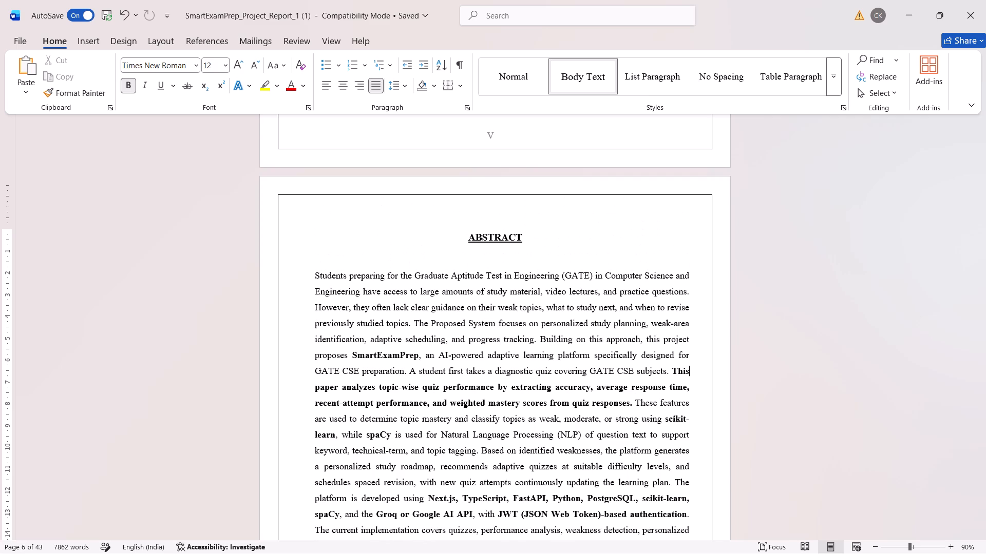
{"action": "scroll", "coordinate": [670, 304], "scroll_direction": "down", "scroll_amount": 2}
{"action": "scroll", "coordinate": [670, 304], "scroll_direction": "up", "scroll_amount": 1}
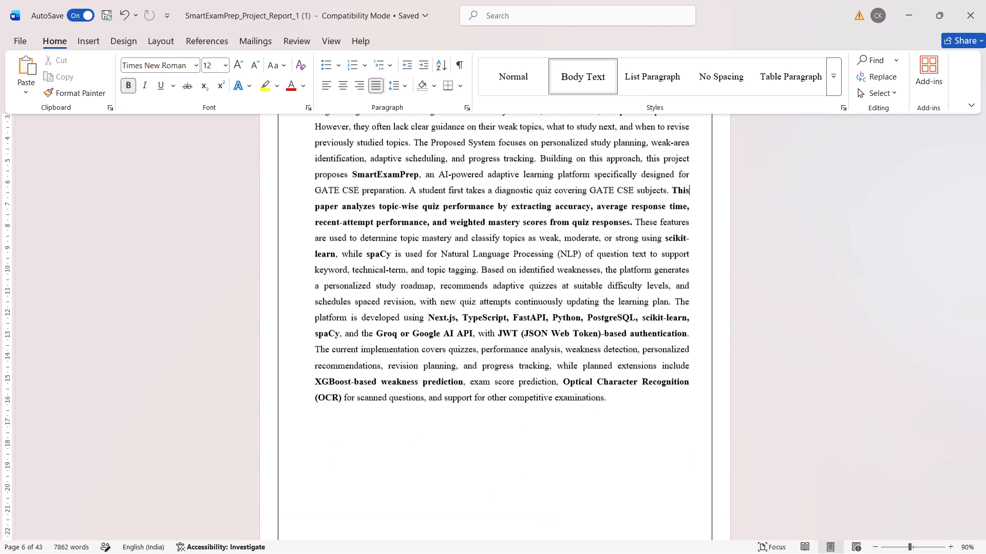
{"action": "scroll", "coordinate": [670, 304], "scroll_direction": "up", "scroll_amount": 2}
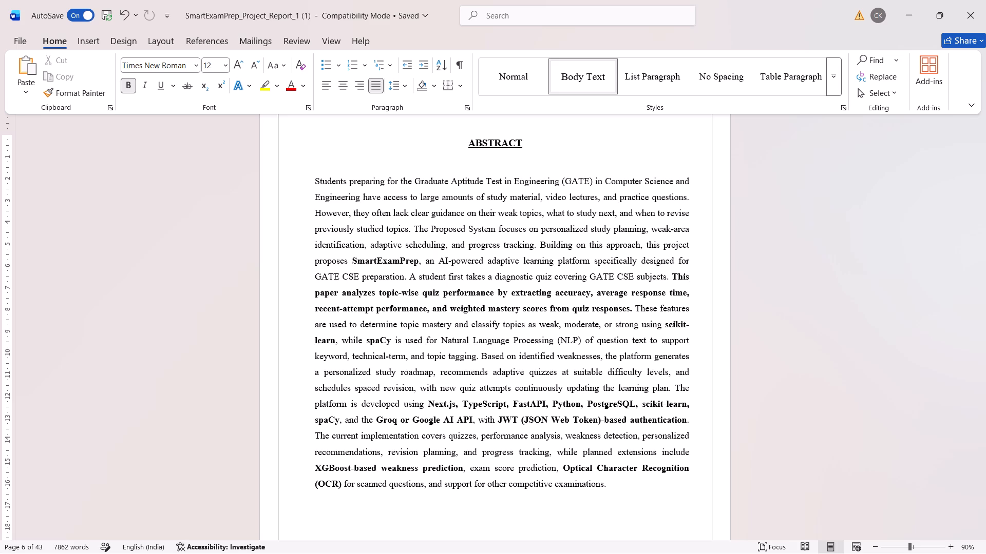
{"action": "key", "text": "shift+super+s"}
{"action": "left_click_drag", "start_coordinate": [1, 0], "coordinate": [639, 450]}
{"action": "scroll", "coordinate": [645, 457], "scroll_direction": "right", "scroll_amount": 9}
{"action": "left_click_drag", "start_coordinate": [639, 450], "coordinate": [985, 553]}
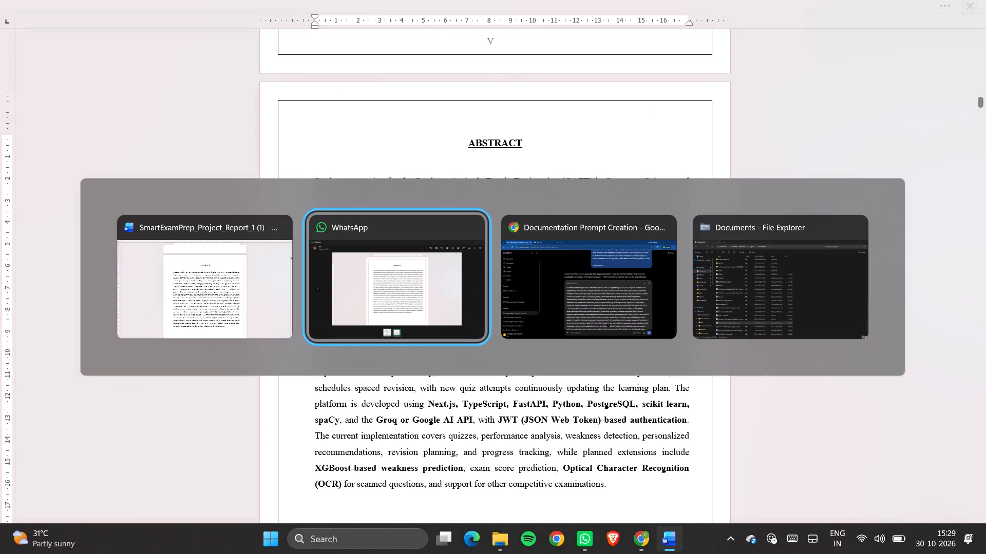
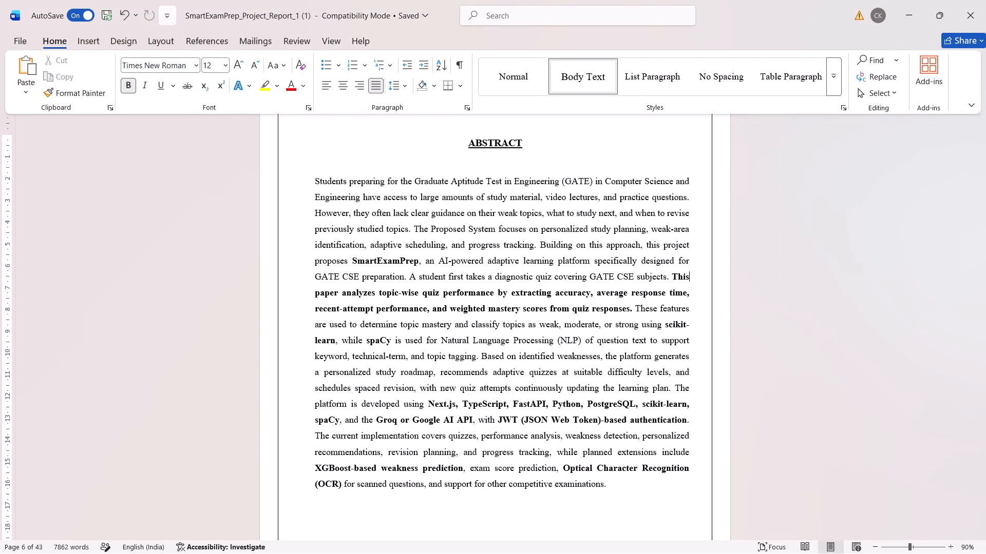
Open the file management view for the SmartExamPrep project report.
{"action": "left_click", "coordinate": [16, 39]}
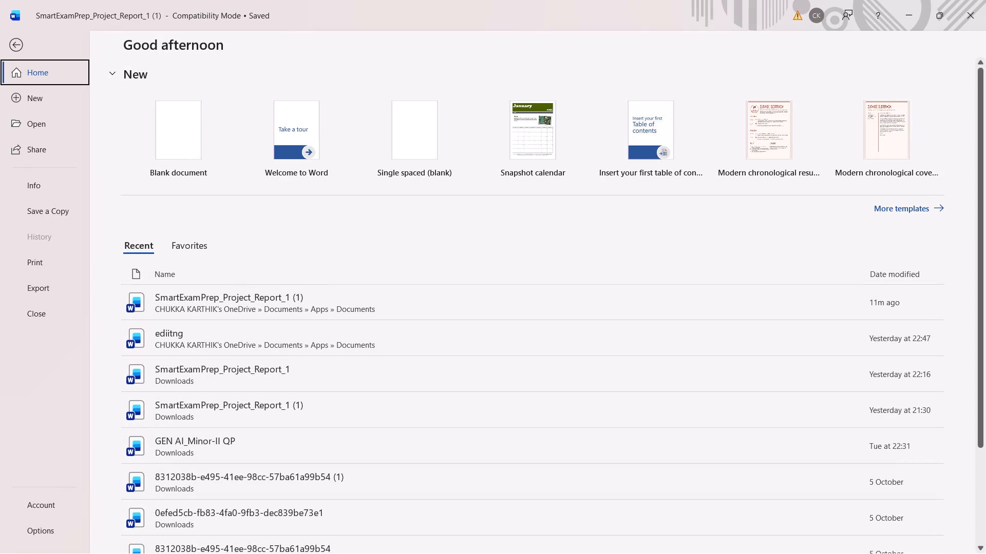
Export the report as a PDF named SmartExamPrep_Project_Report_Updated_Final in the OneDrive Apps Documents folder.
{"action": "left_click", "coordinate": [35, 283]}
{"action": "left_click", "coordinate": [369, 161]}
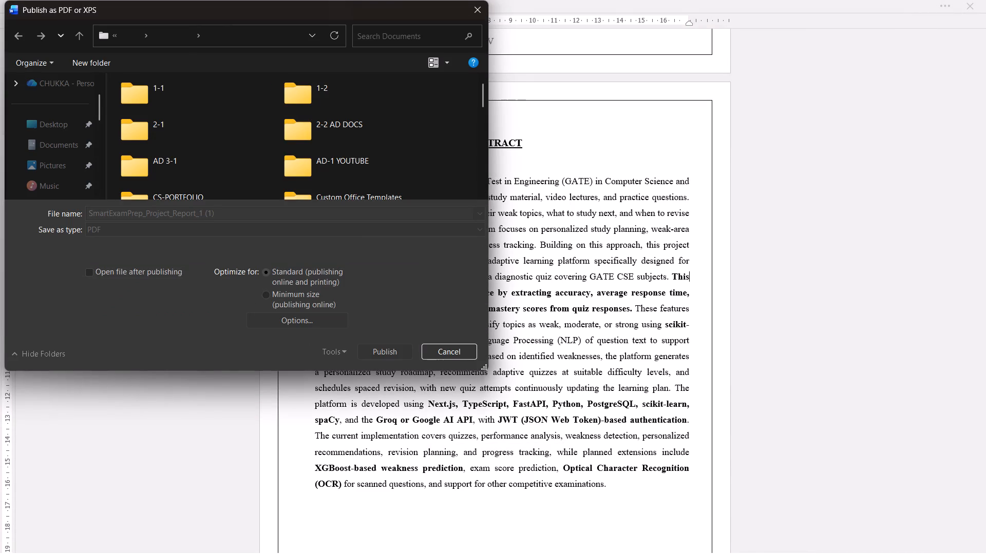
{"action": "left_click", "coordinate": [250, 211]}
{"action": "key", "text": "Right"}
{"action": "key", "text": "BackSpace"}
{"action": "key", "text": "BackSpace"}
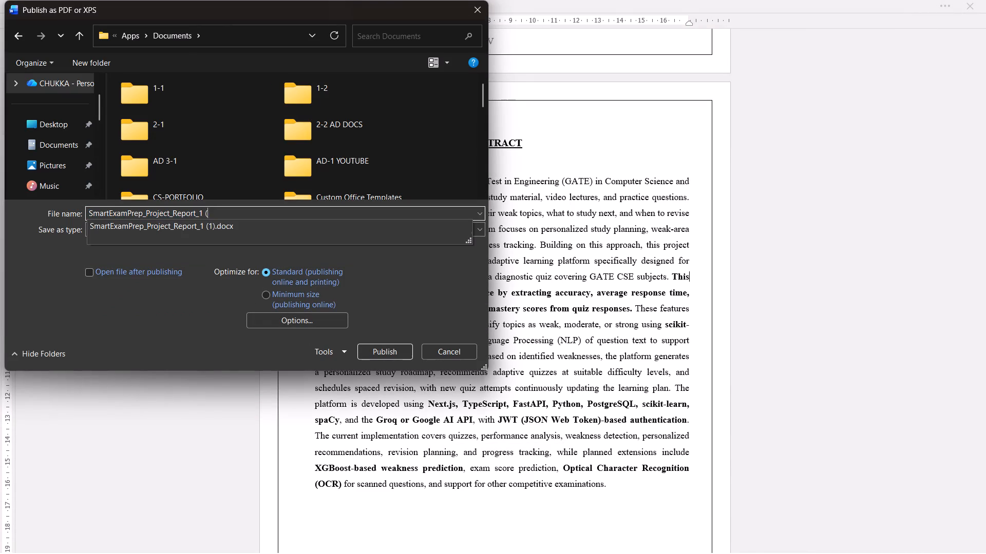
{"action": "key", "text": "BackSpace"}
{"action": "key", "text": "BackSpace"}
{"action": "key", "text": "BackSpace"}
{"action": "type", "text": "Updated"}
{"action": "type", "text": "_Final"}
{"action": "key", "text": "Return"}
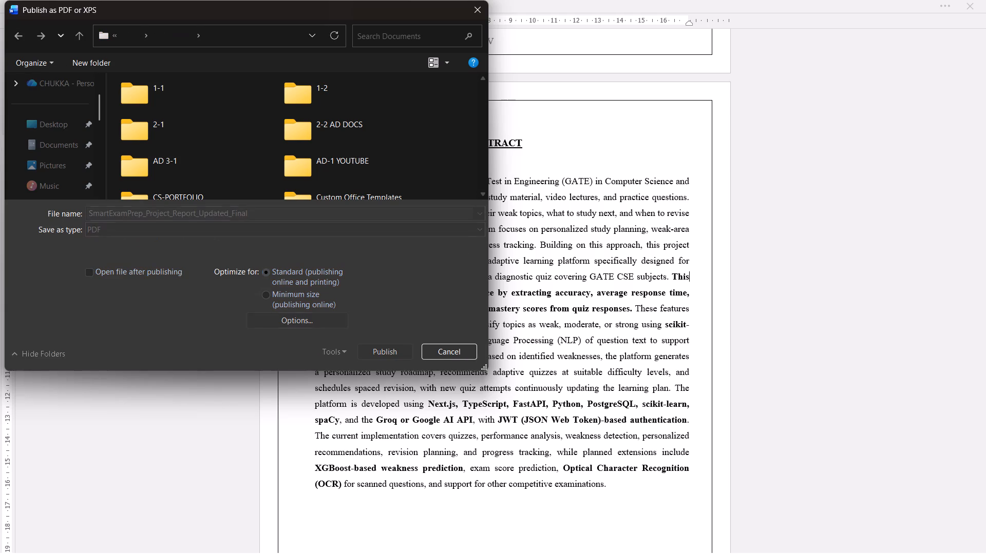
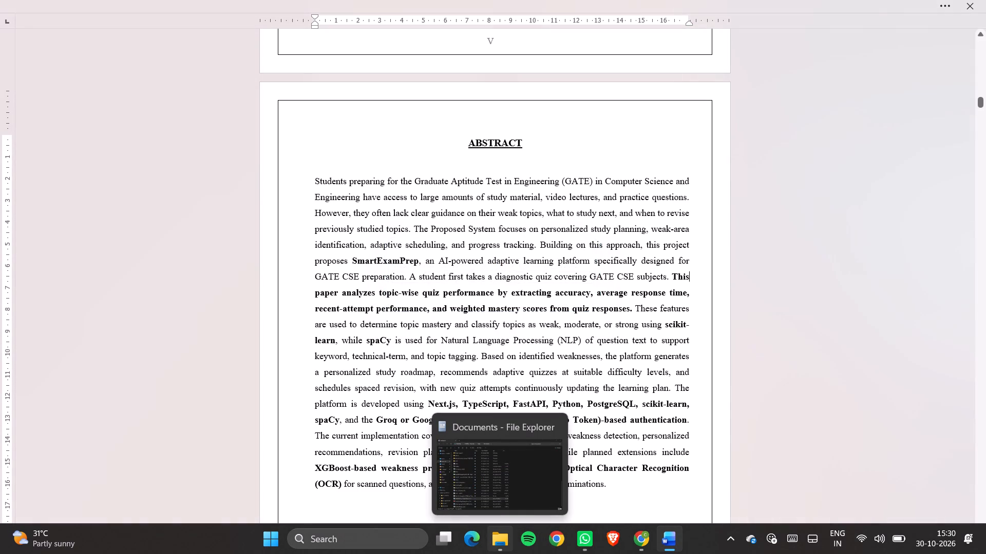
Set the report window's ribbon display to Always show Ribbon.
{"action": "left_click", "coordinate": [941, 9]}
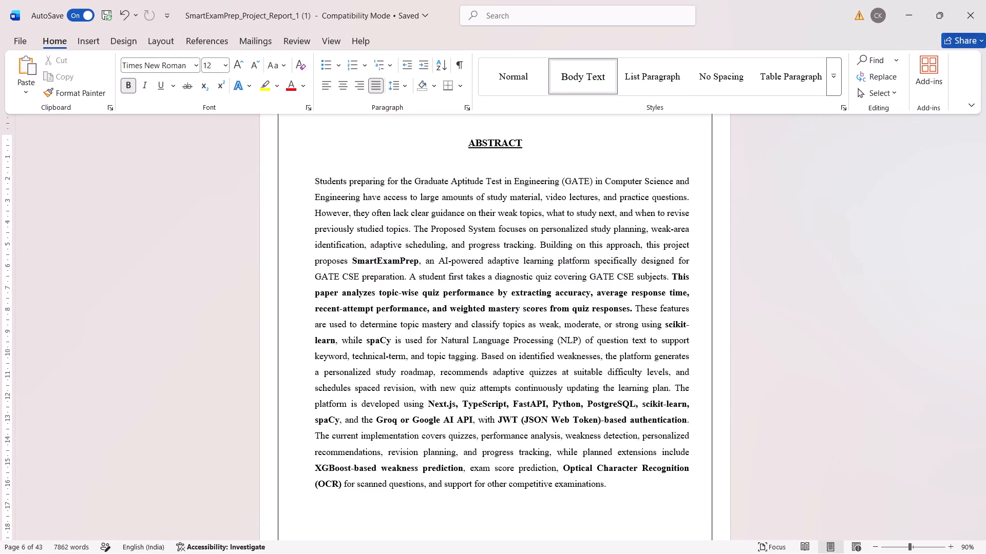
{"action": "left_click", "coordinate": [965, 104]}
{"action": "left_click", "coordinate": [969, 104]}
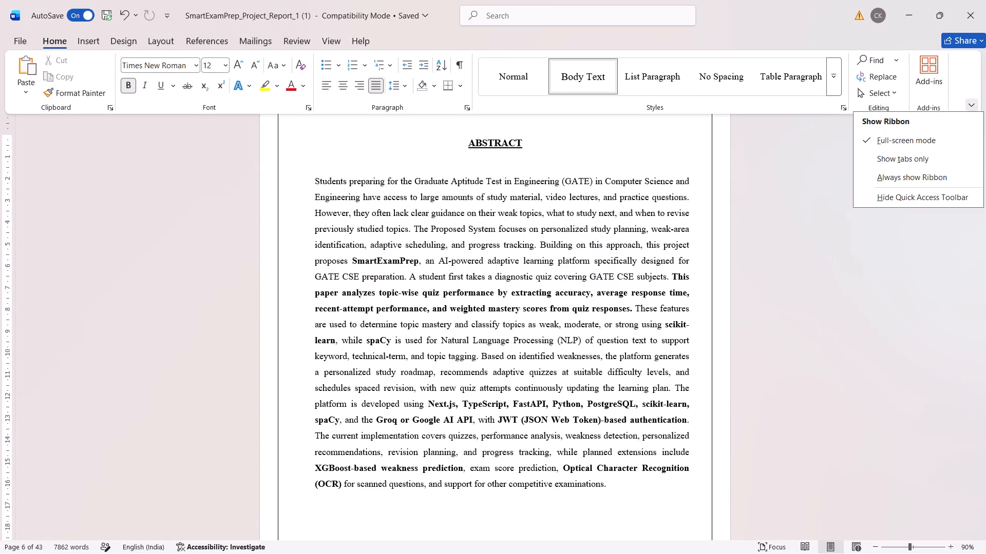
{"action": "left_click", "coordinate": [896, 177]}
Switch from the project report to the WhatsApp window.
{"action": "key", "text": "alt+Tab"}
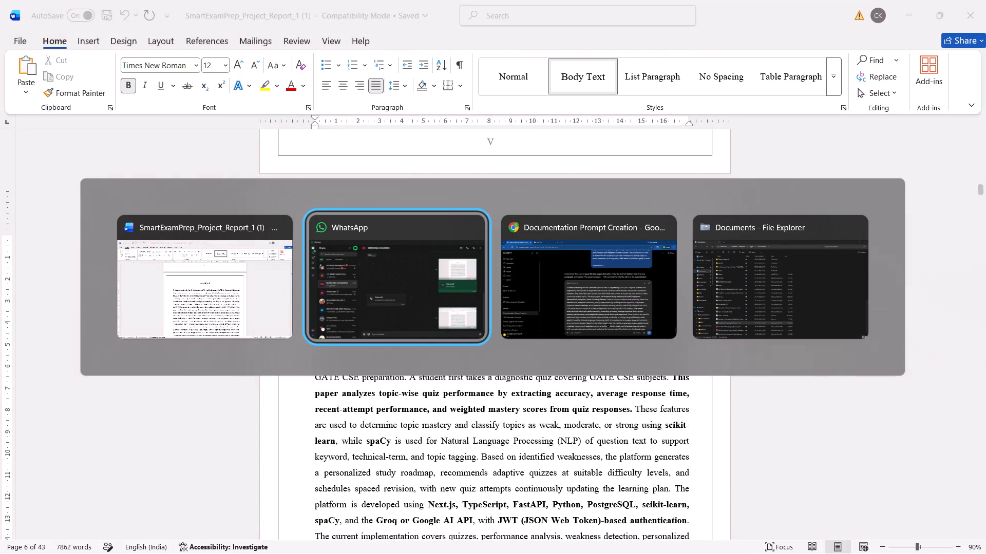
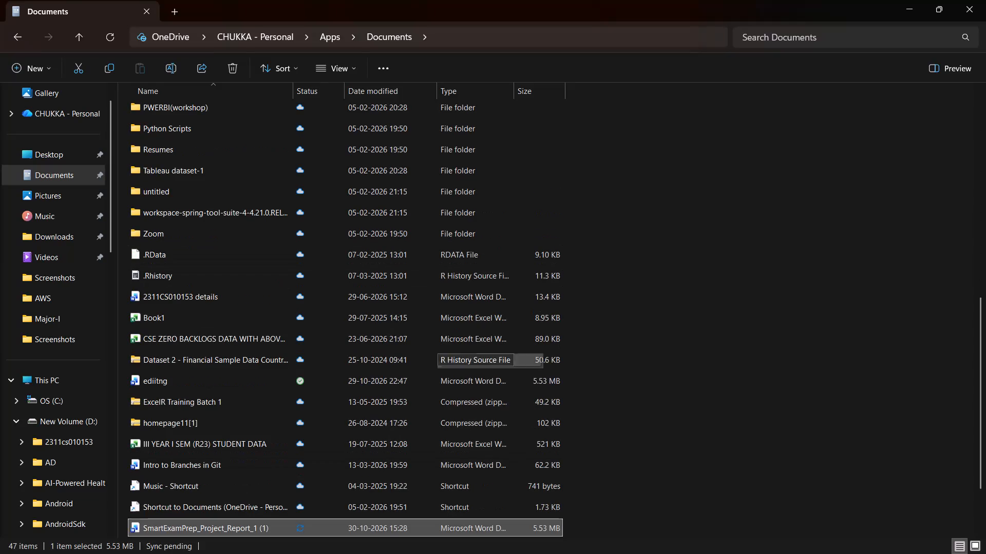
Select the PDF whose name starts with SmartExamPrep_Project_Report_Updated in the Documents folder and bring up its file actions.
{"action": "scroll", "coordinate": [305, 427], "scroll_direction": "down", "scroll_amount": 6}
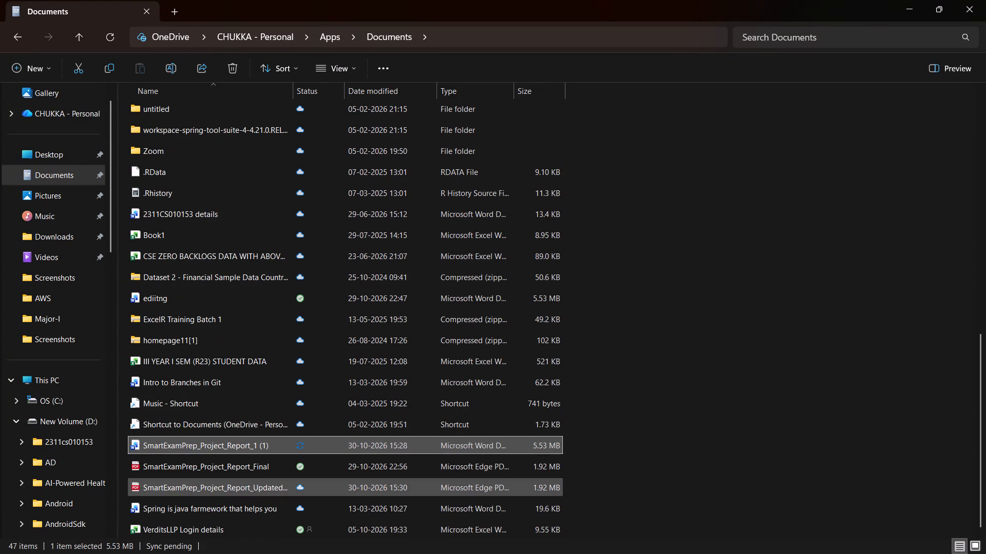
{"action": "left_click", "coordinate": [274, 488]}
{"action": "right_click", "coordinate": [274, 488]}
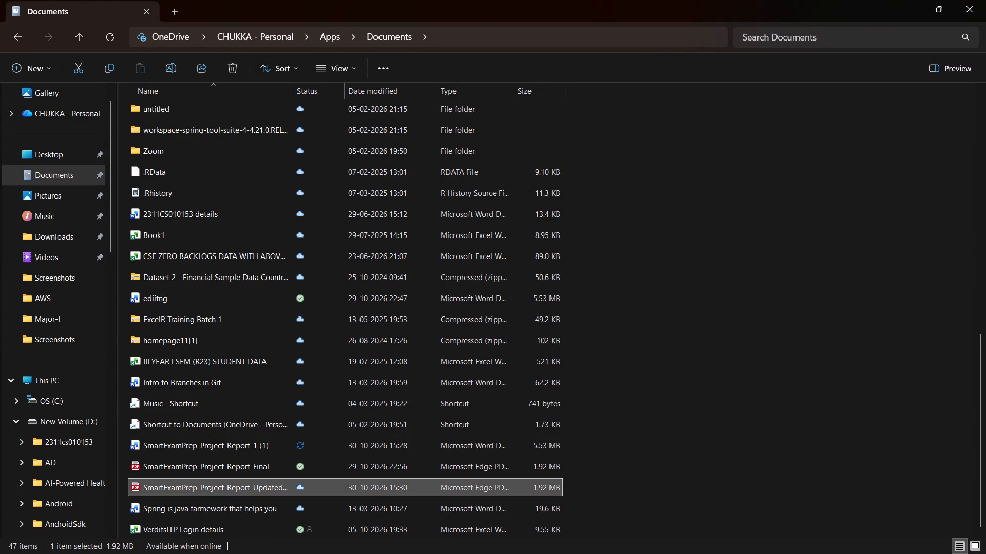
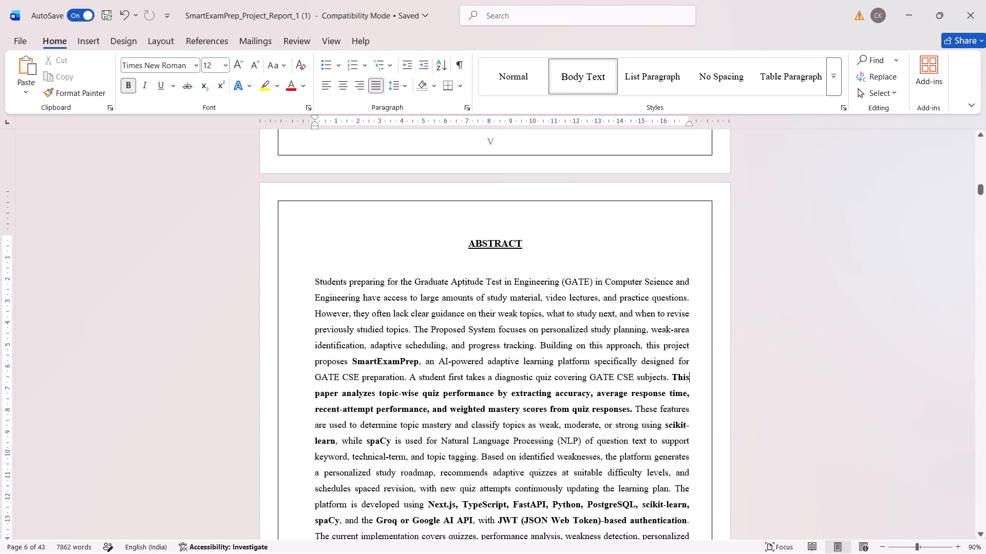
Replace the word "Proposed" before "System" in the abstract's fourth line with a word beginning "Ex".
{"action": "left_click", "coordinate": [467, 327]}
{"action": "key", "text": "Left"}
{"action": "key", "text": "ctrl+BackSpace"}
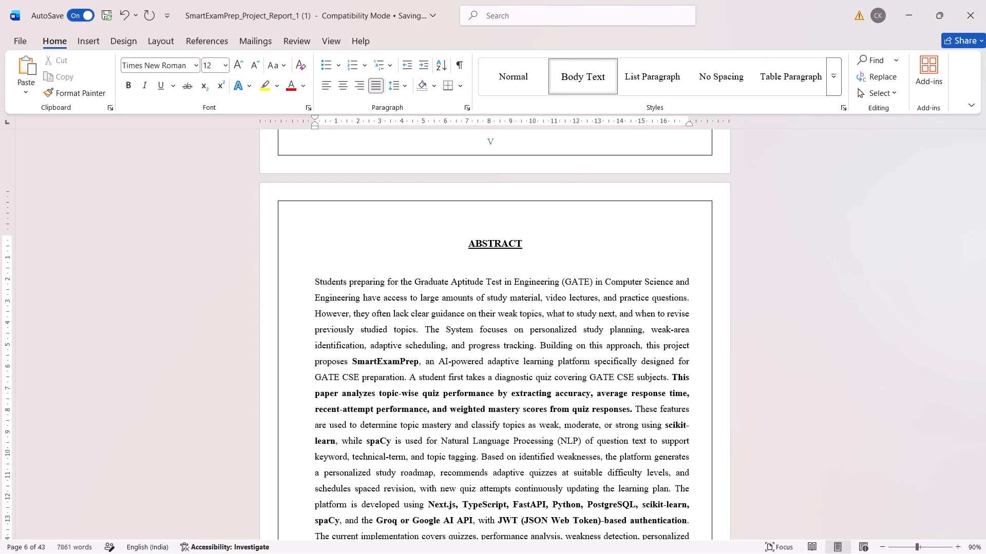
{"action": "key", "text": "space"}
{"action": "type", "text": "Ex"}
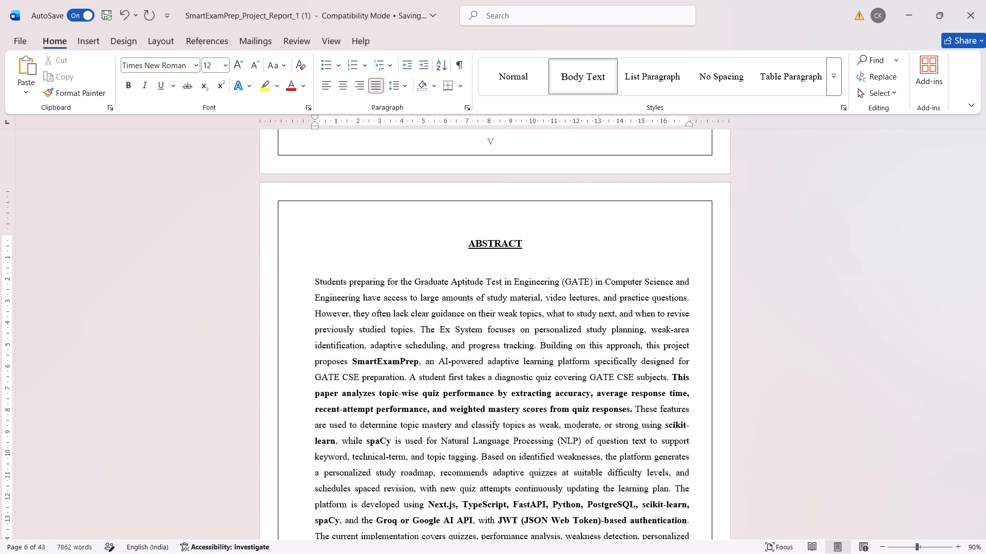
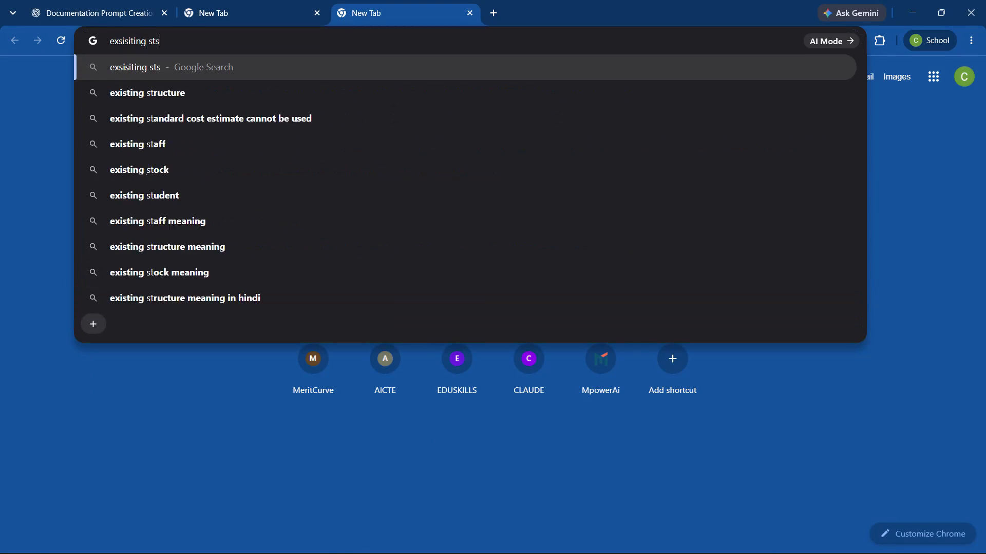
Search Google for "existing system", using the correctly spelled suggestion.
{"action": "key", "text": "BackSpace"}
{"action": "key", "text": "BackSpace"}
{"action": "type", "text": "yst"}
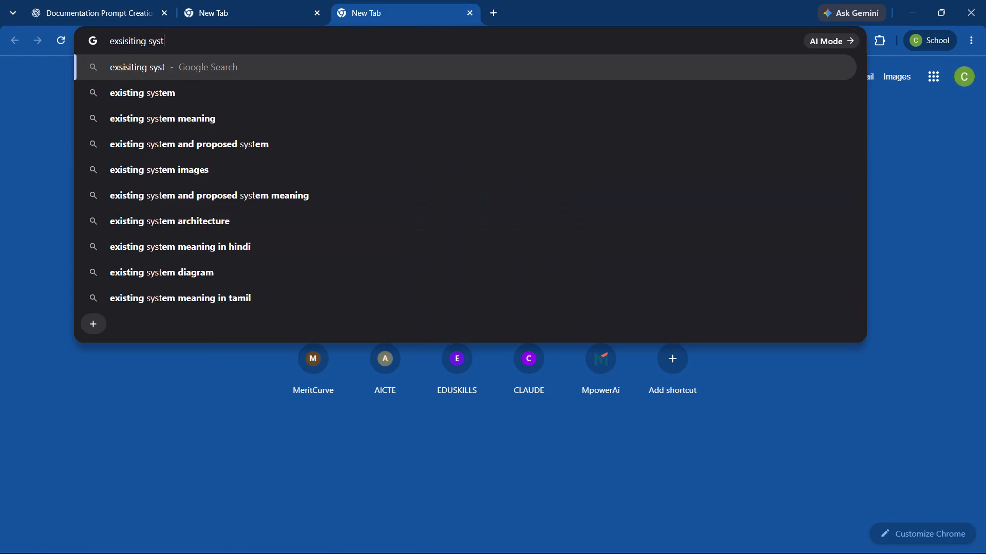
{"action": "key", "text": "Down"}
{"action": "key", "text": "Return"}
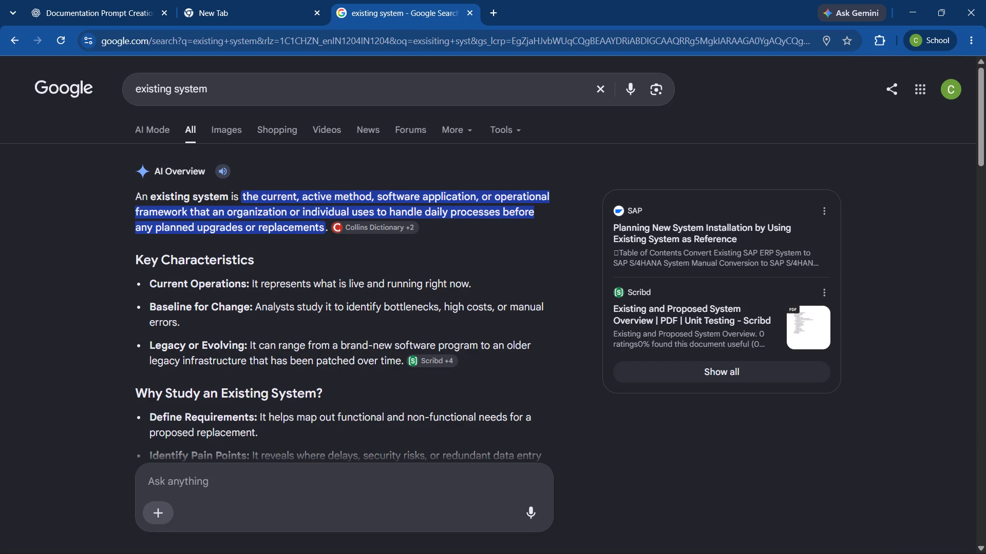
Select the "existing system" query text on the Google results page.
{"action": "left_click_drag", "start_coordinate": [237, 81], "coordinate": [139, 88]}
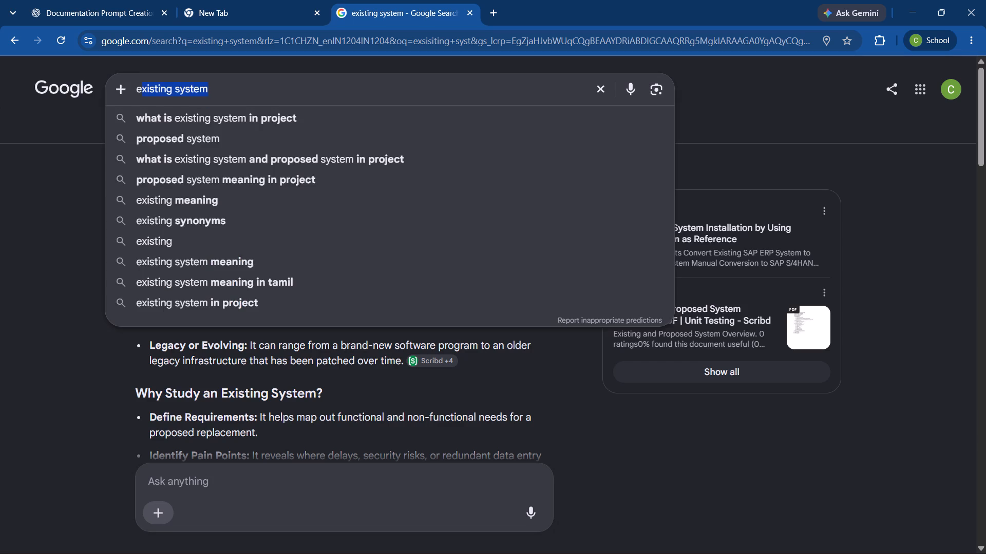
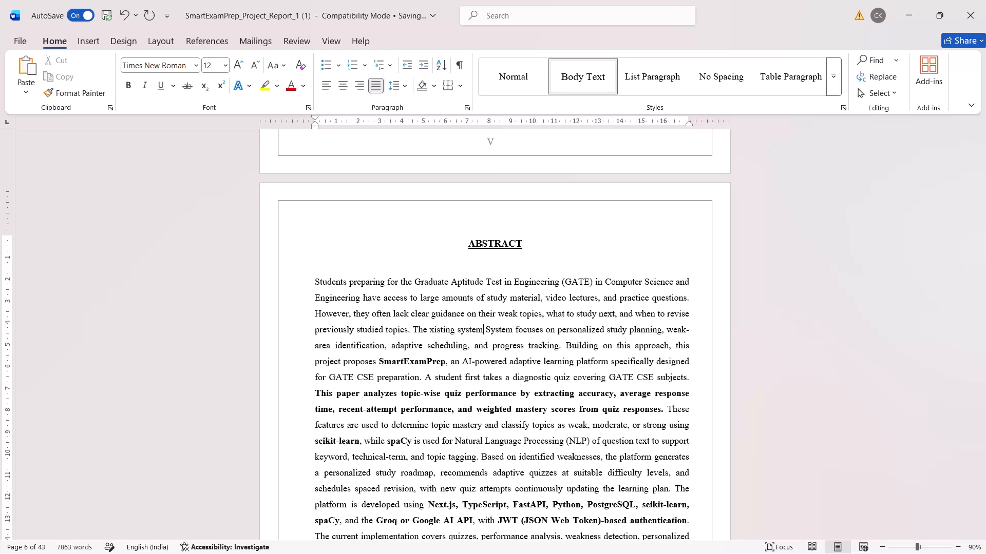
Correct "xisting" to "Existing" in the abstract's sentence about personalized study planning.
{"action": "key", "text": "ctrl+Left"}
{"action": "key", "text": "ctrl+Left"}
{"action": "key", "text": "shift+e"}
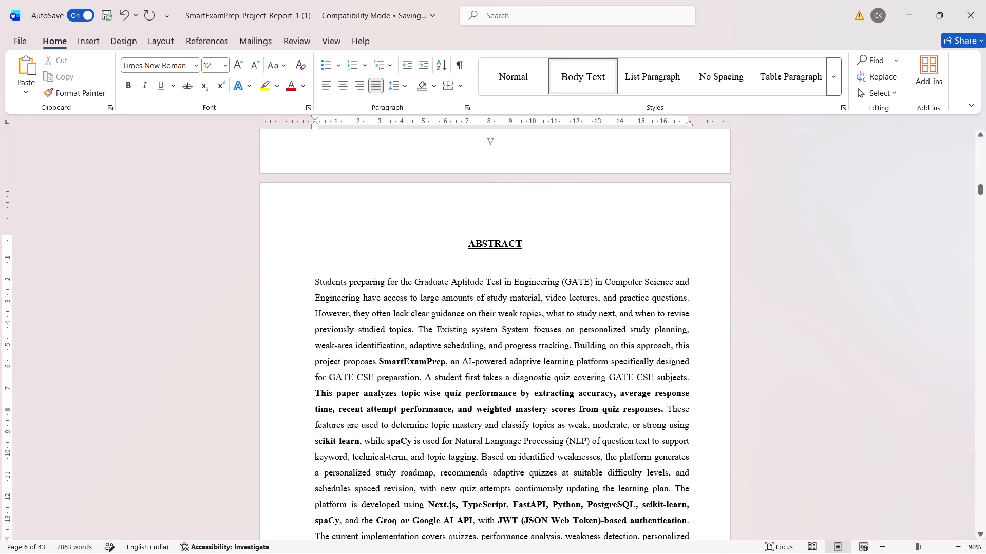
Delete the duplicate lowercase "system" before "System" so the abstract's phrase reads "The Existing System focuses".
{"action": "left_click", "coordinate": [496, 331]}
{"action": "key", "text": "BackSpace"}
{"action": "key", "text": "BackSpace"}
{"action": "key", "text": "BackSpace"}
{"action": "key", "text": "BackSpace"}
{"action": "key", "text": "BackSpace"}
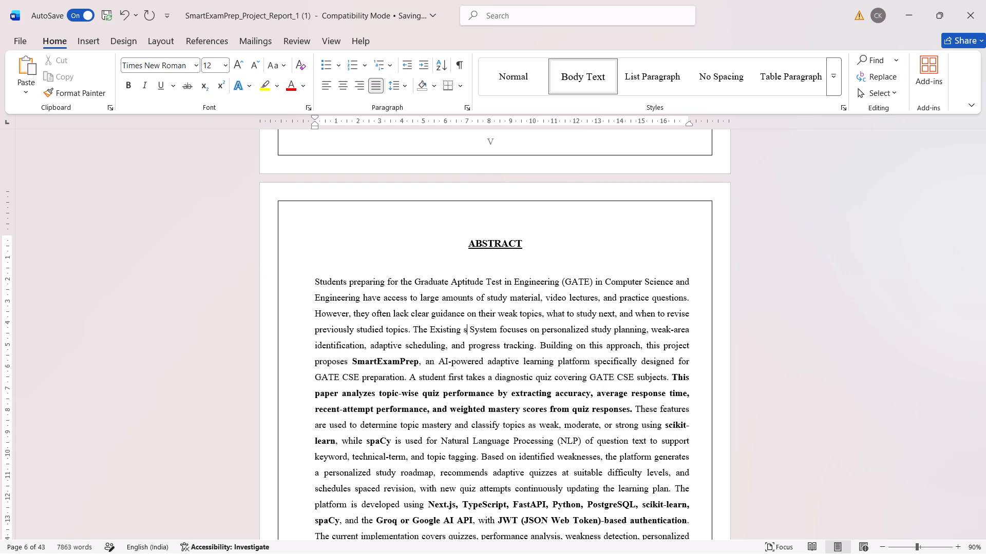
Remove the stray lowercase "s" and the extra space between "Existing" and "System" in the abstract.
{"action": "key", "text": "BackSpace"}
{"action": "scroll", "coordinate": [892, 205], "scroll_direction": "down", "scroll_amount": 1}
{"action": "scroll", "coordinate": [892, 205], "scroll_direction": "up", "scroll_amount": 1}
{"action": "key", "text": "BackSpace"}
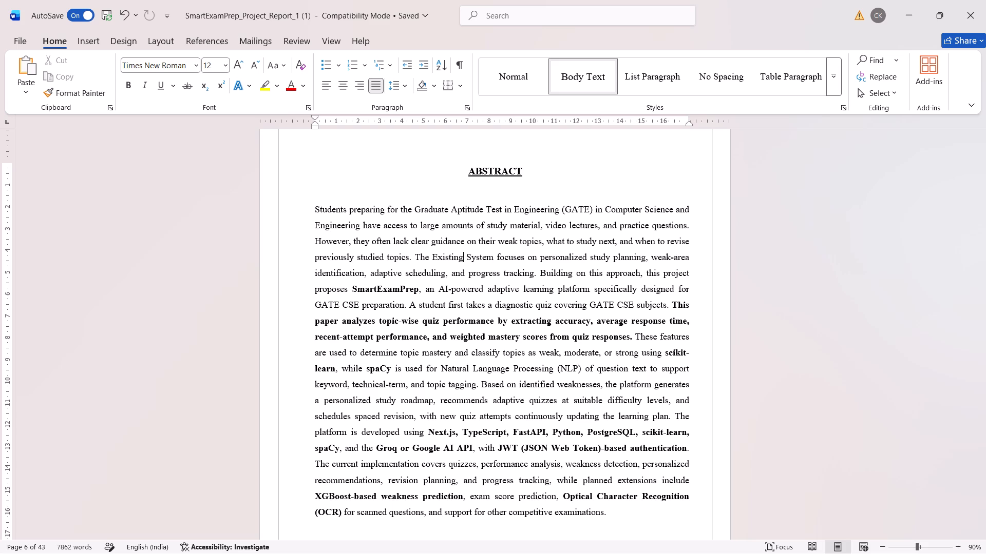
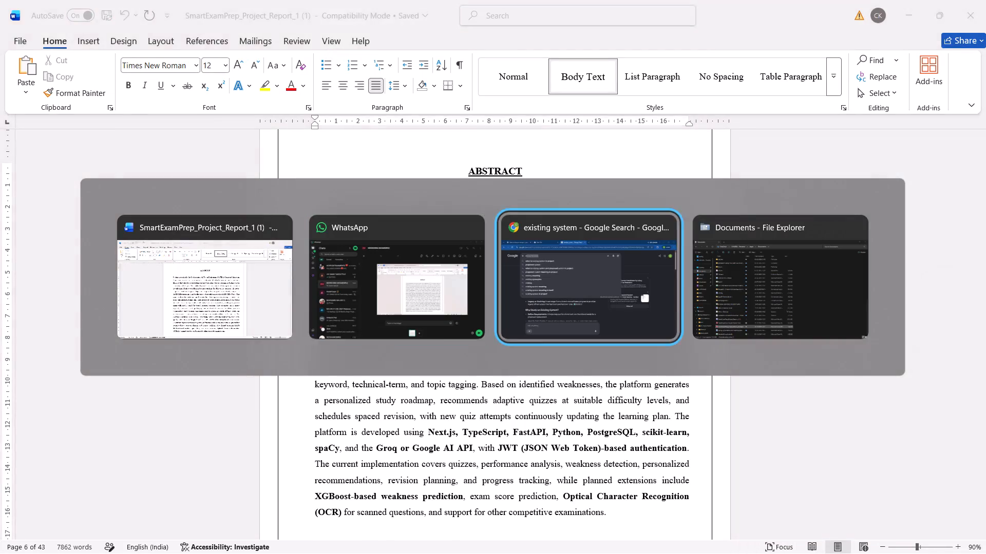
{"action": "key", "text": "alt+Tab"}
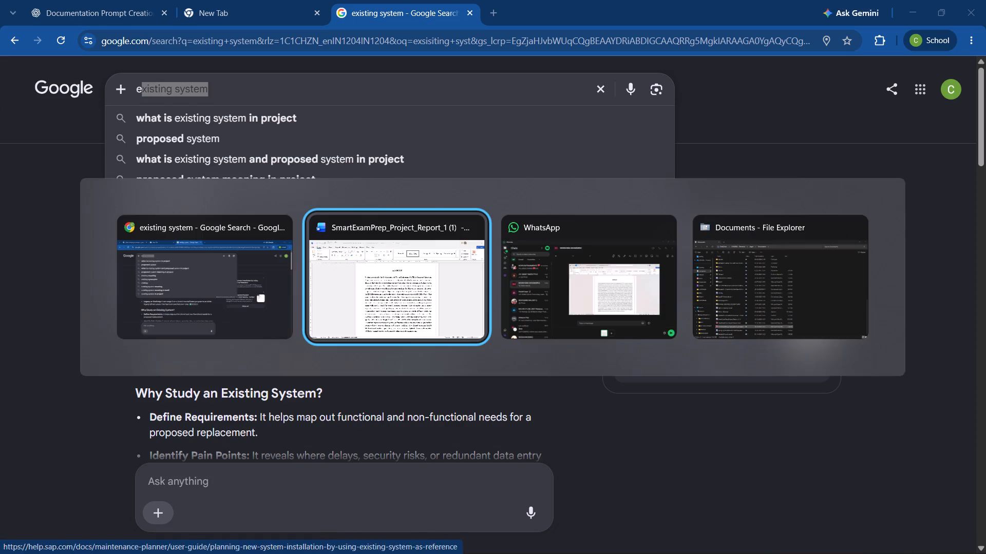
{"action": "key", "text": "alt+Tab"}
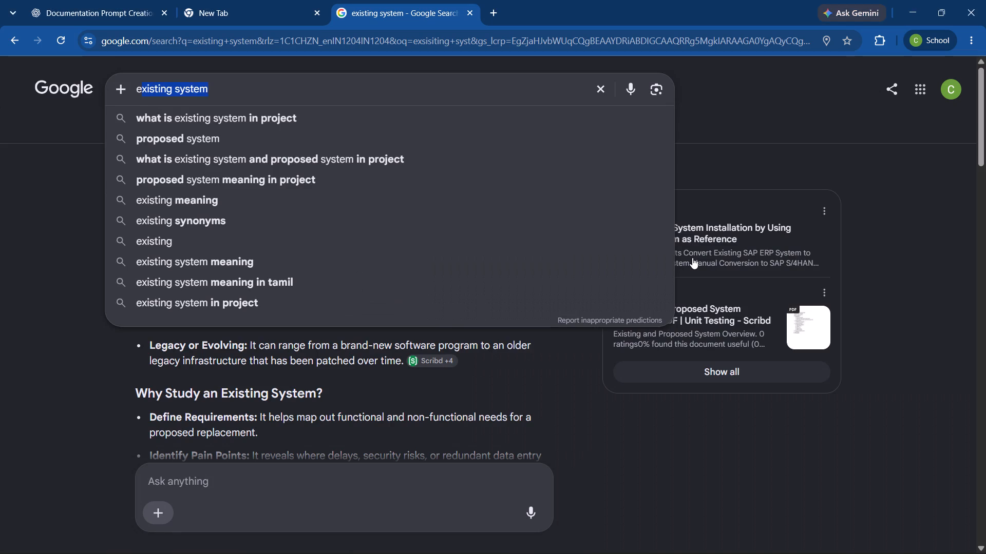
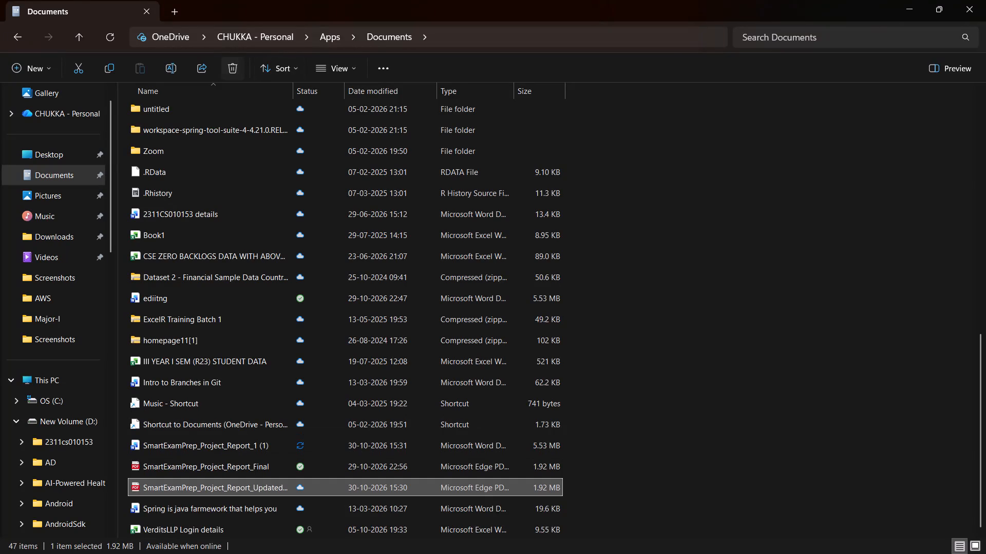
Permanently delete the PDF whose name begins with SmartExamPrep_Project_Report_Updated from the Documents folder.
{"action": "left_click_drag", "start_coordinate": [219, 69], "coordinate": [226, 67]}
{"action": "left_click", "coordinate": [226, 67]}
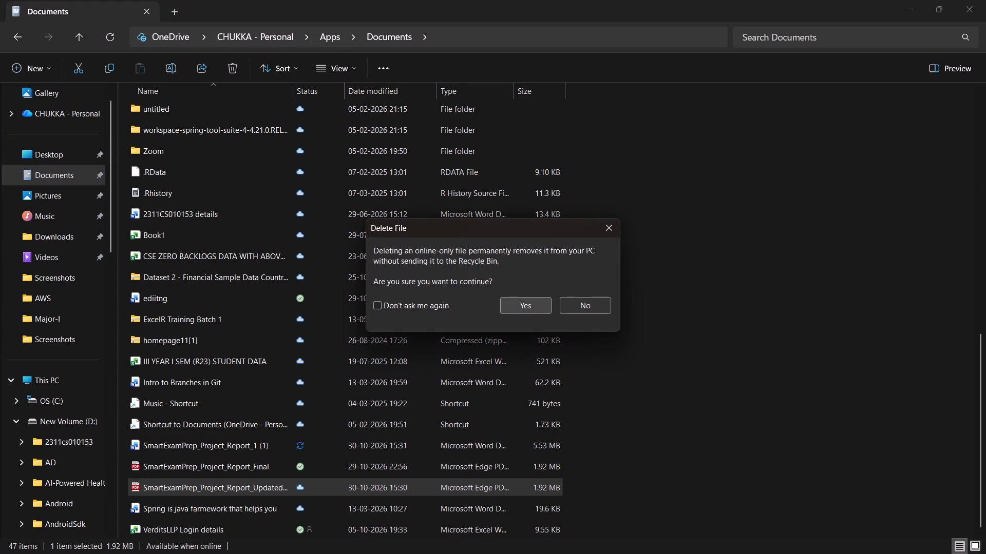
{"action": "left_click", "coordinate": [528, 303]}
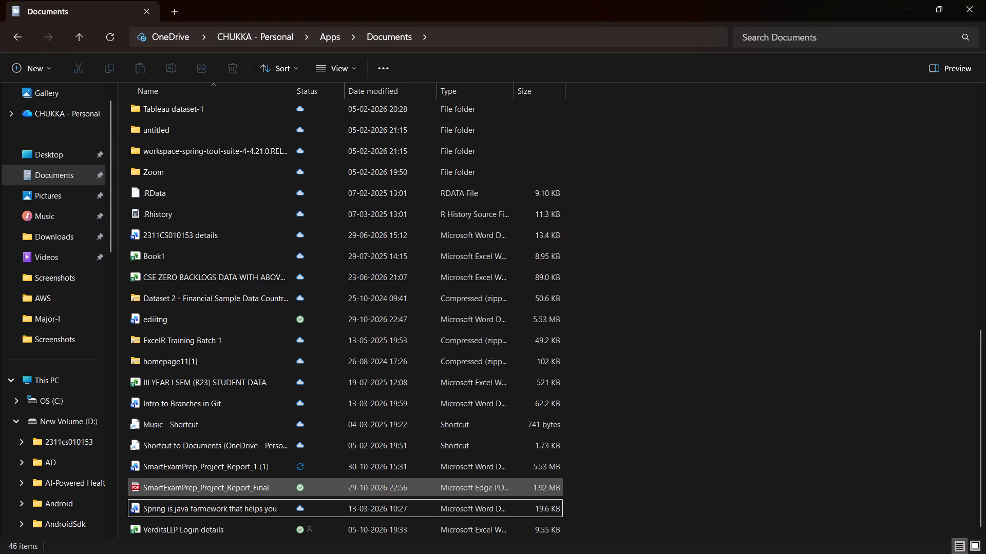
Delete the SmartExamPrep_Project_Report_Final PDF from the Documents folder.
{"action": "left_click", "coordinate": [255, 487]}
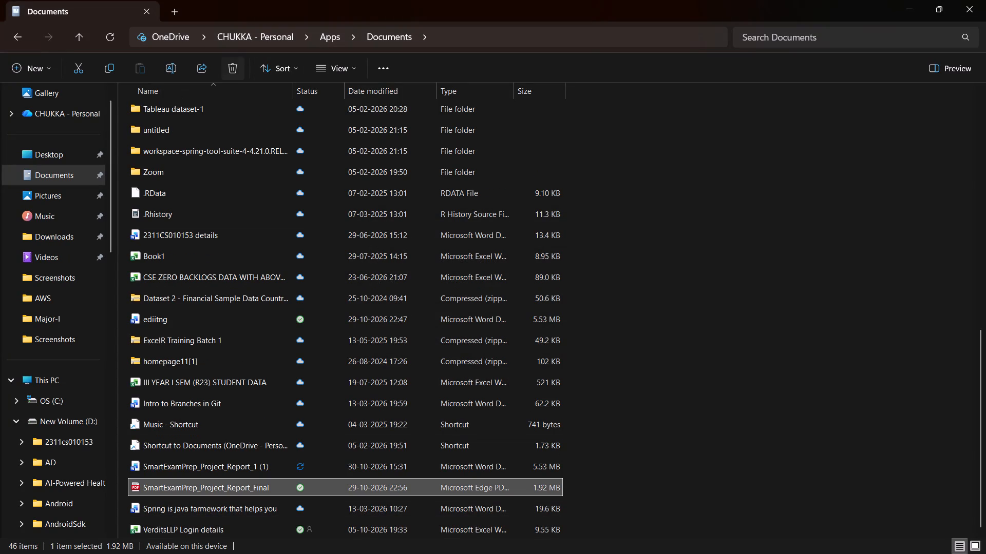
{"action": "left_click", "coordinate": [229, 65]}
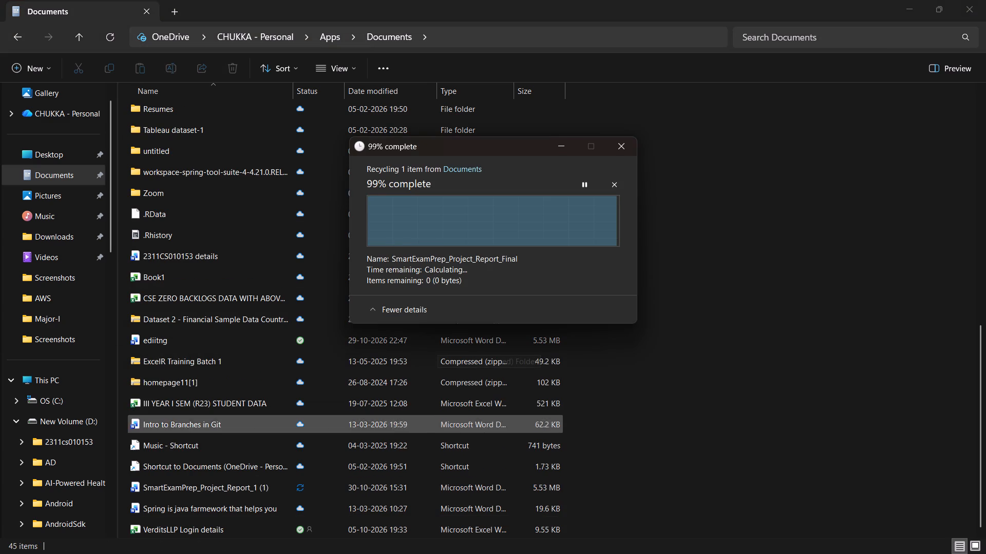
Select the SmartExamPrep_Project_Report_1 (1) Word document in the Documents folder.
{"action": "left_click", "coordinate": [229, 484]}
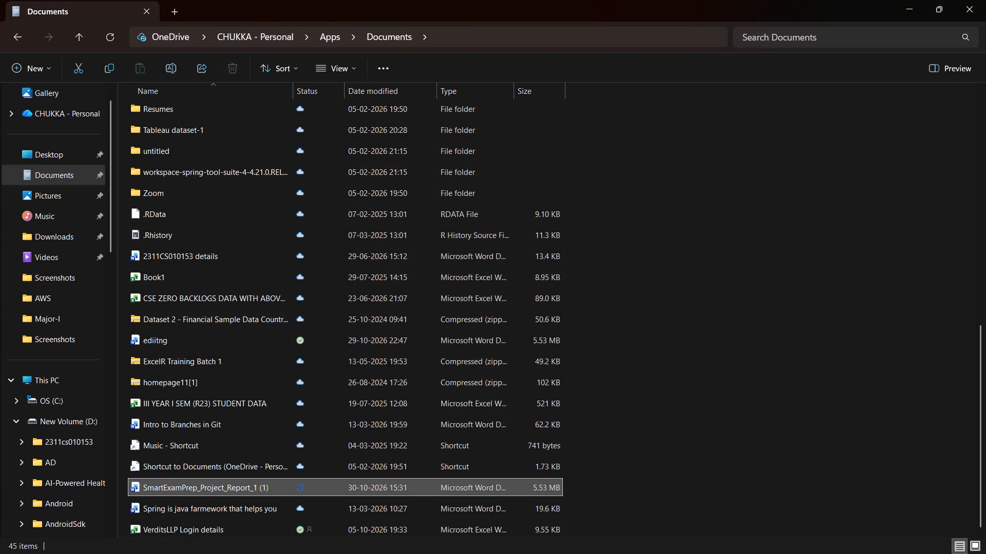
{"action": "left_click", "coordinate": [229, 484]}
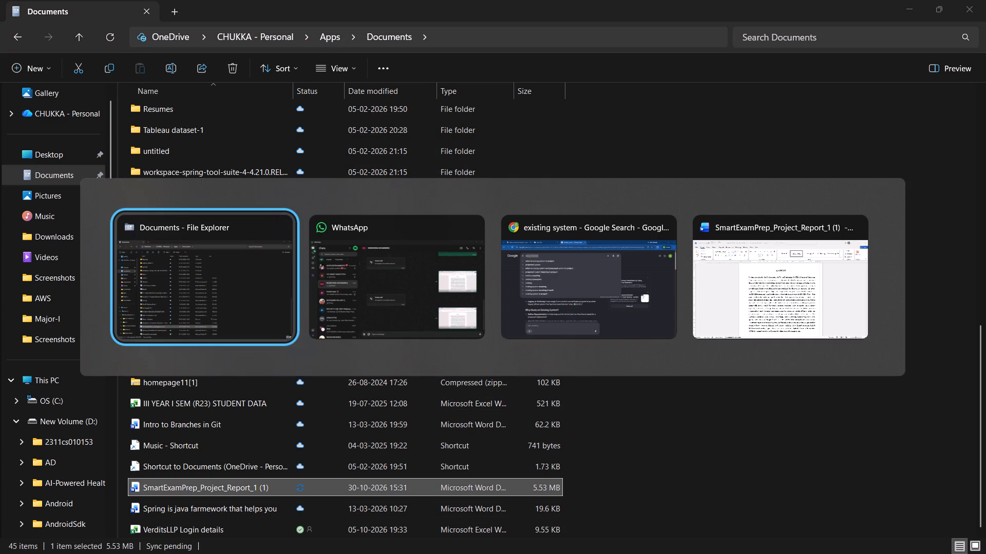
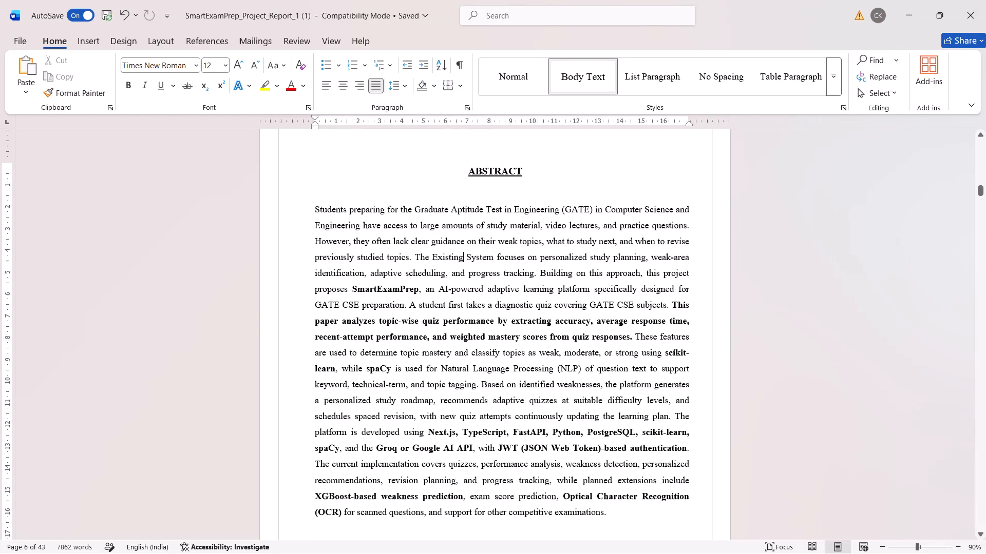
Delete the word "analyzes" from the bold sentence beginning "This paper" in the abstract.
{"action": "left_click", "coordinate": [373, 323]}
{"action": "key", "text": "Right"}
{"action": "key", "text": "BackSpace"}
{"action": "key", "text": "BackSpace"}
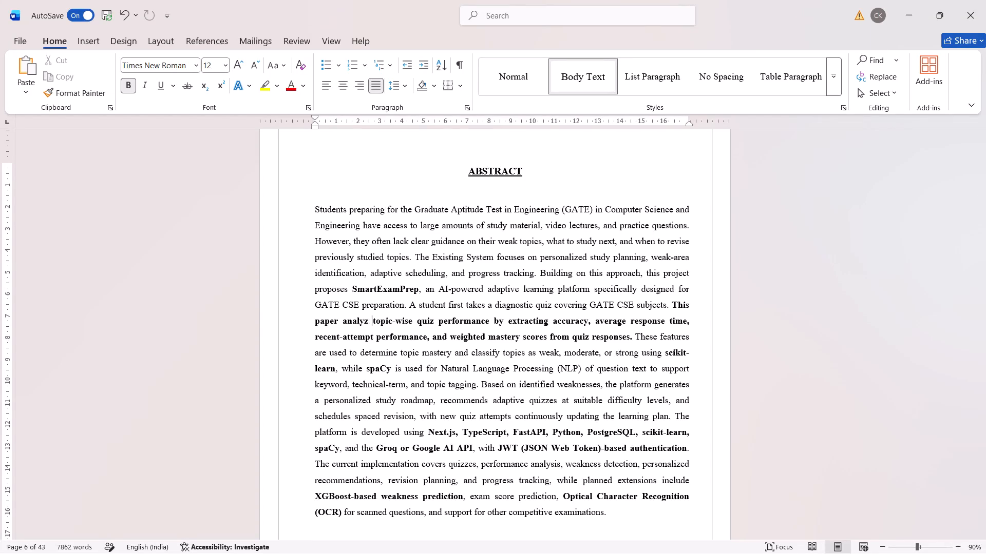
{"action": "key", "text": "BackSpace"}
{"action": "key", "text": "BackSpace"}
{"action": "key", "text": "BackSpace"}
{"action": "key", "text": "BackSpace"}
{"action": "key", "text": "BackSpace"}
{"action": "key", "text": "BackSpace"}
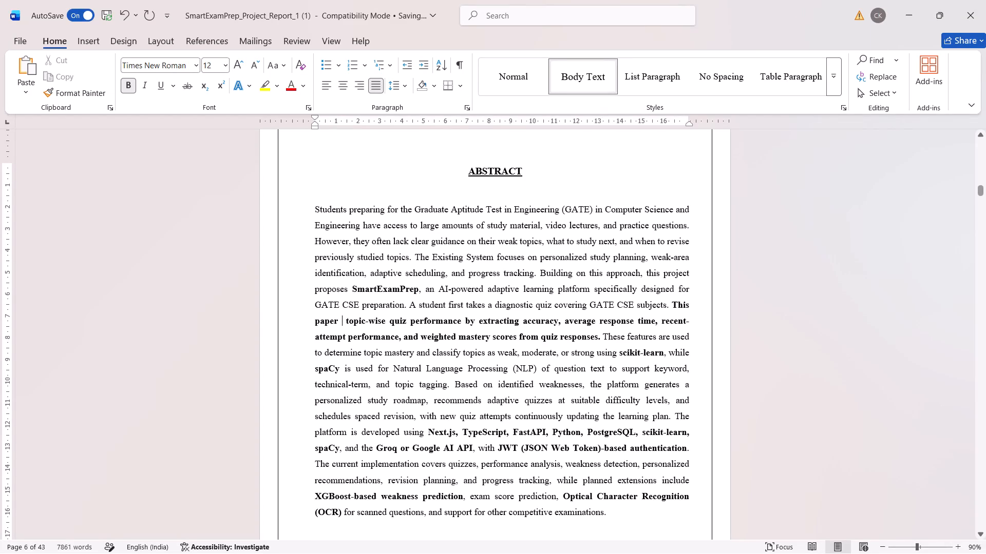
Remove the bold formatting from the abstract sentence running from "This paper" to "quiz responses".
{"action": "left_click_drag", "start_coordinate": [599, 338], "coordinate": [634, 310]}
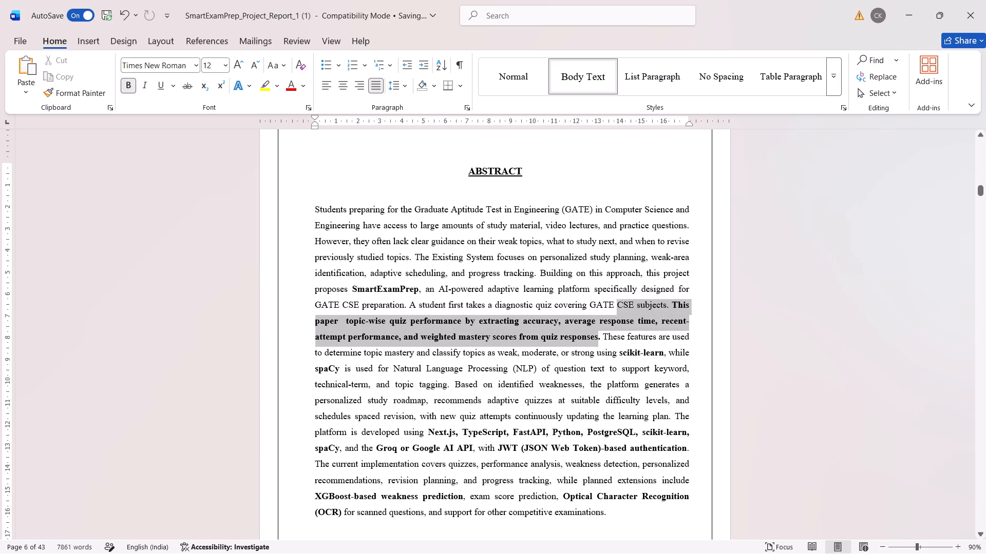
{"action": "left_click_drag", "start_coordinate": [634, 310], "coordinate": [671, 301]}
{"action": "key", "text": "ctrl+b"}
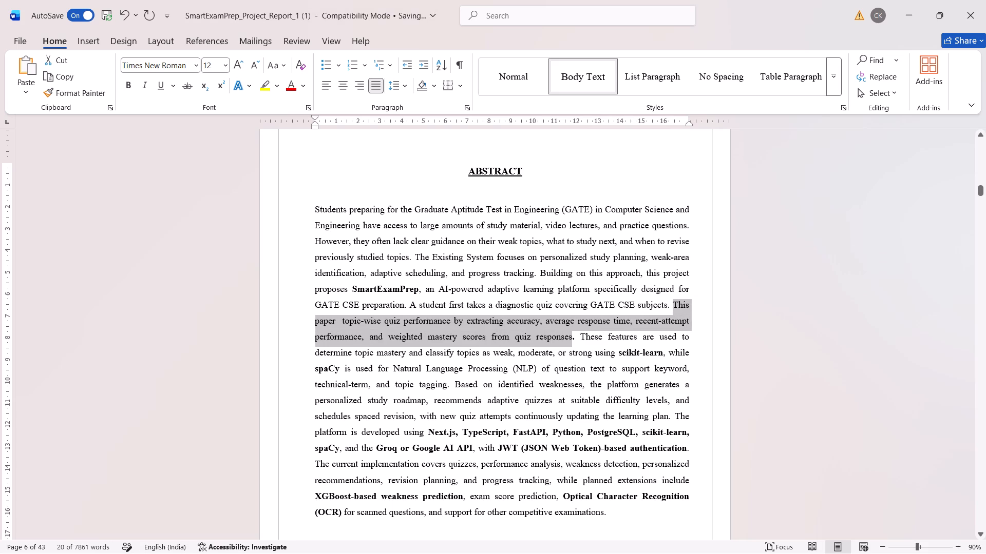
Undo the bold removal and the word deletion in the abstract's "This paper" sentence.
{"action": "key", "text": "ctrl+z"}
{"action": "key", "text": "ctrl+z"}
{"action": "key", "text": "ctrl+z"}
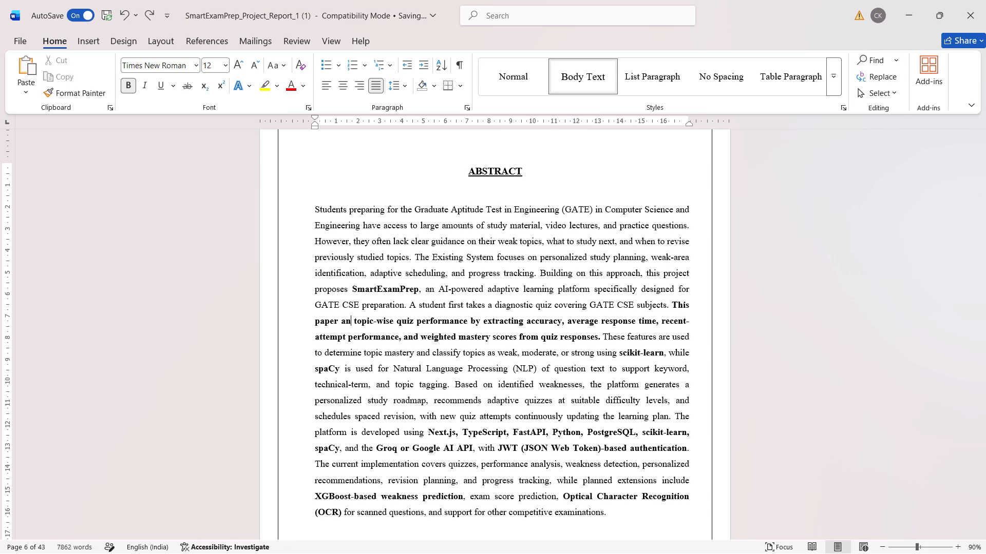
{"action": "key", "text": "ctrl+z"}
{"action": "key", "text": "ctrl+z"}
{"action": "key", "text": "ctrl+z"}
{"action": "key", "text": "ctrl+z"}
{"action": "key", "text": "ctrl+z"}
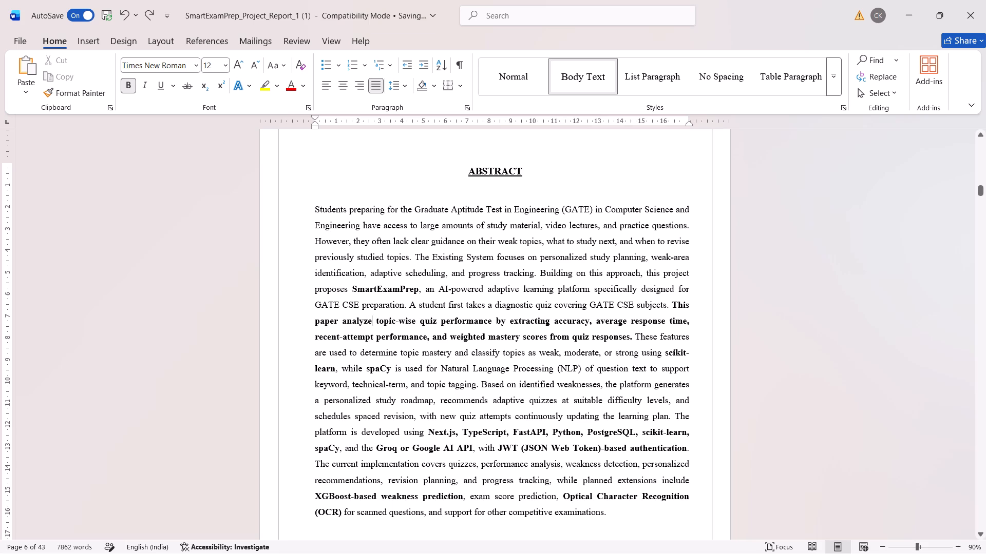
Remove the bold formatting from the whole abstract sentence from "This paper" through "quiz responses.".
{"action": "left_click_drag", "start_coordinate": [634, 337], "coordinate": [666, 308]}
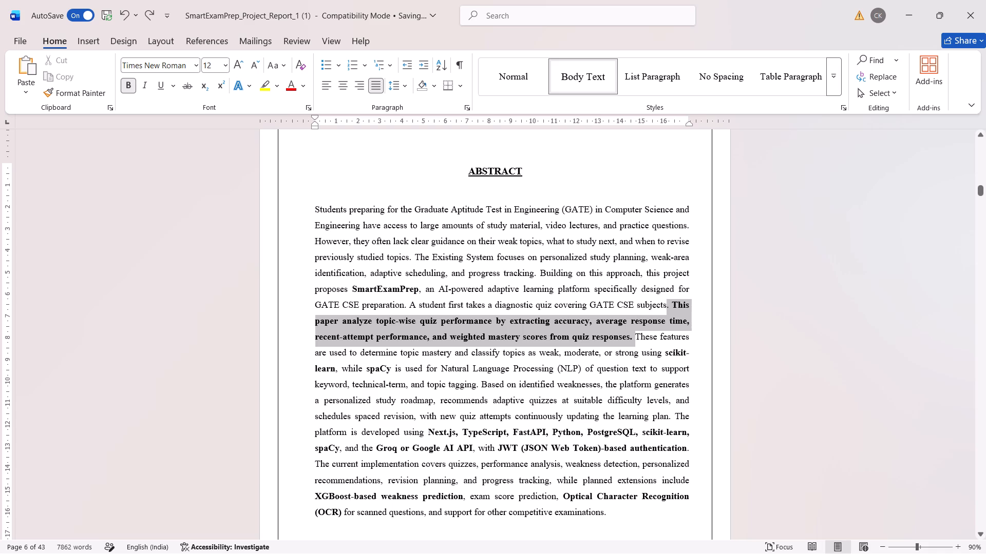
{"action": "left_click_drag", "start_coordinate": [666, 308], "coordinate": [671, 300]}
{"action": "key", "text": "ctrl+b"}
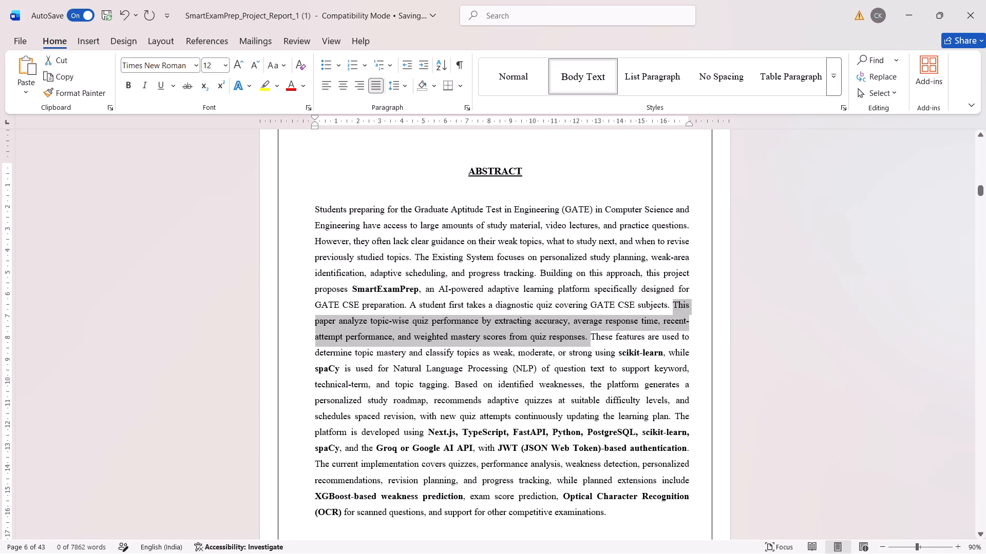
{"action": "key", "text": "Right"}
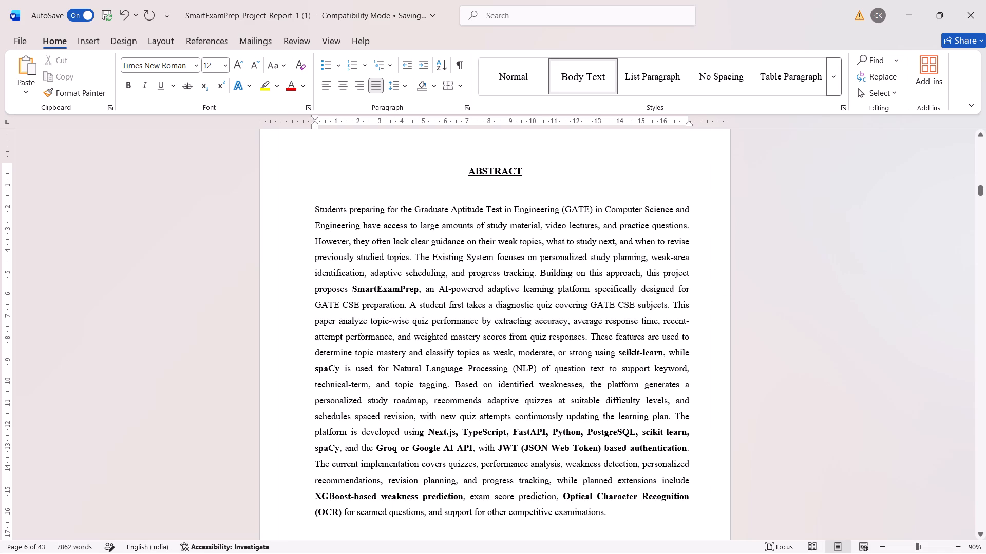
Replace the word "analyze" after "This paper" in the abstract with "proposes" followed by a space.
{"action": "left_click", "coordinate": [367, 319]}
{"action": "key", "text": "BackSpace"}
{"action": "key", "text": "BackSpace"}
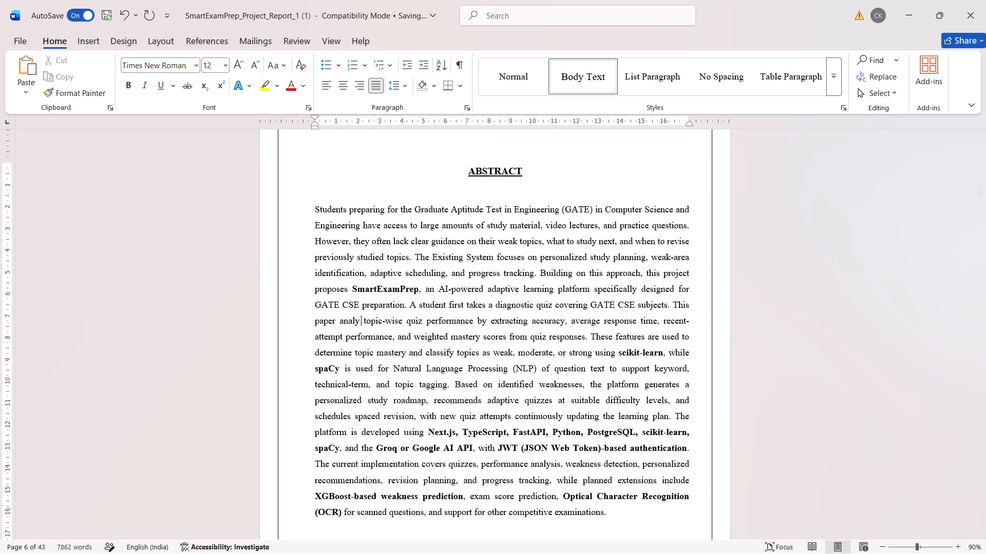
{"action": "key", "text": "BackSpace"}
{"action": "key", "text": "BackSpace"}
{"action": "key", "text": "BackSpace"}
{"action": "key", "text": "BackSpace"}
{"action": "key", "text": "BackSpace"}
{"action": "key", "text": "p"}
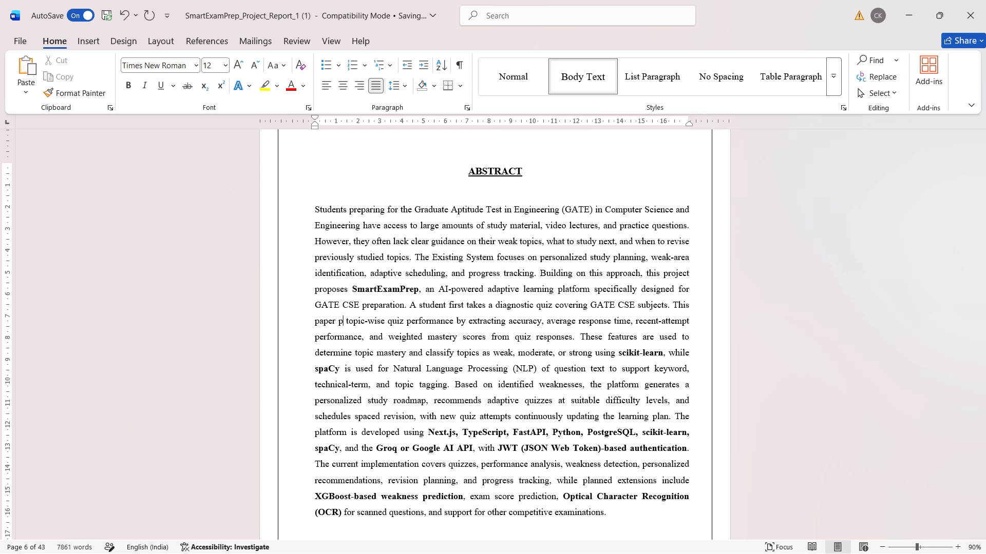
{"action": "type", "text": "roposes"}
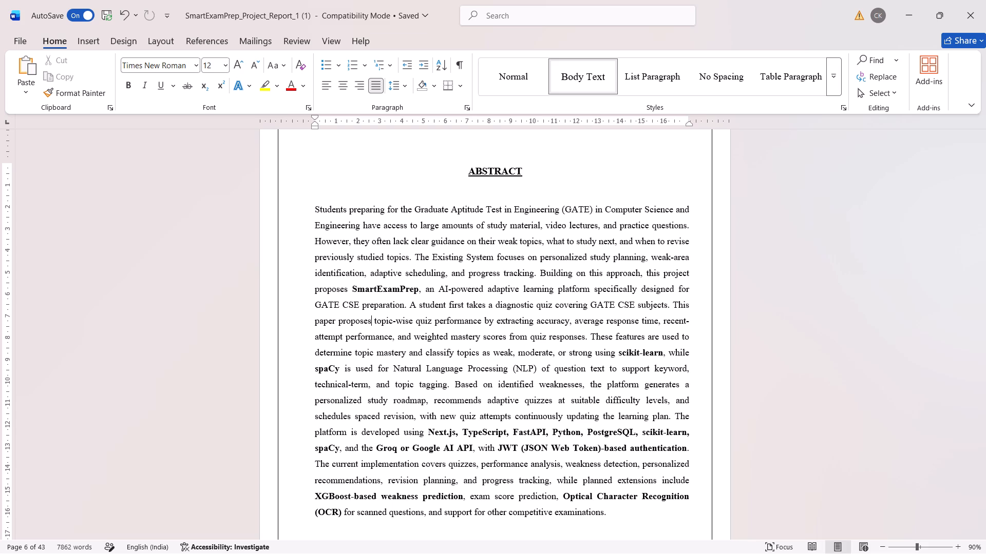
{"action": "key", "text": "space"}
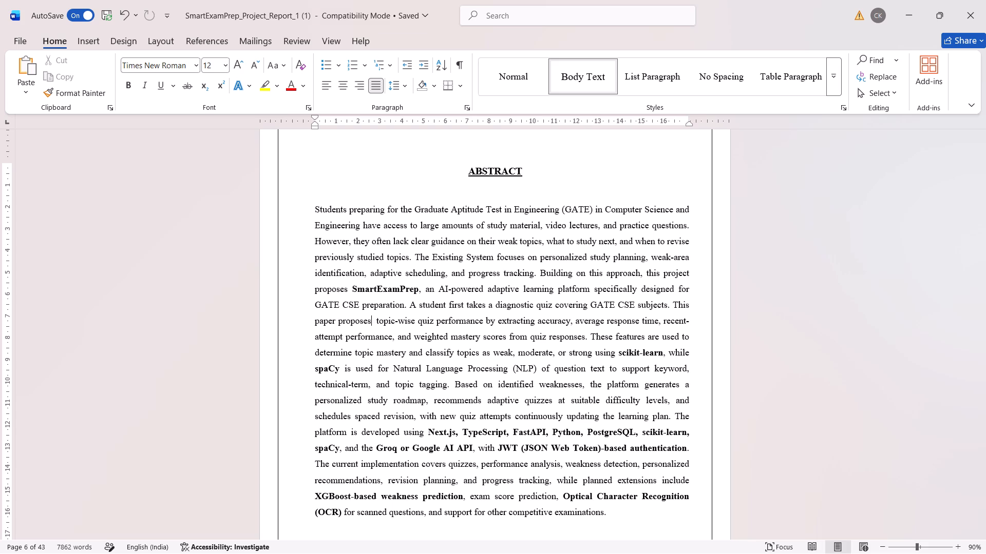
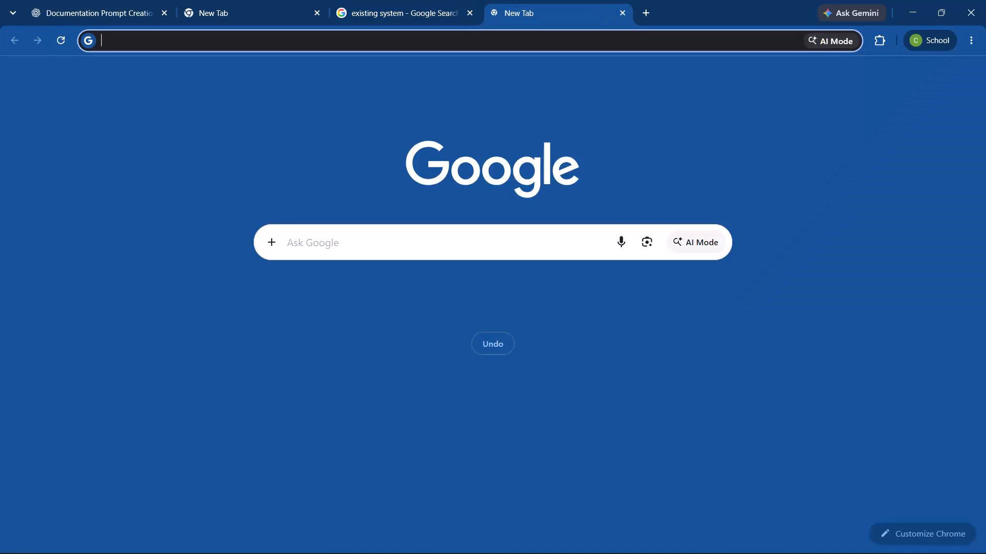
Search Google for "proposes" and copy the word from the heading of the result's definition.
{"action": "type", "text": "proposes"}
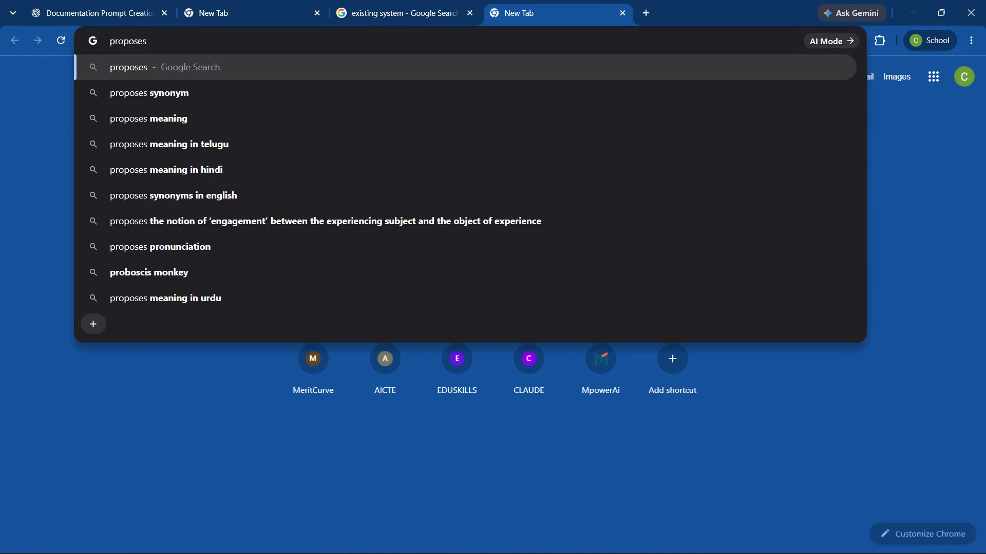
{"action": "key", "text": "Return"}
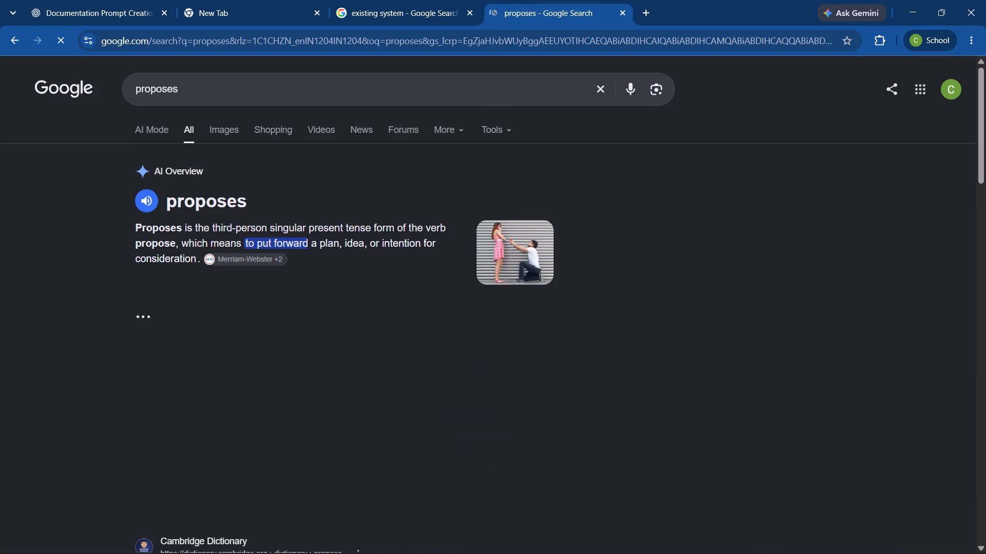
{"action": "left_click_drag", "start_coordinate": [168, 203], "coordinate": [256, 200]}
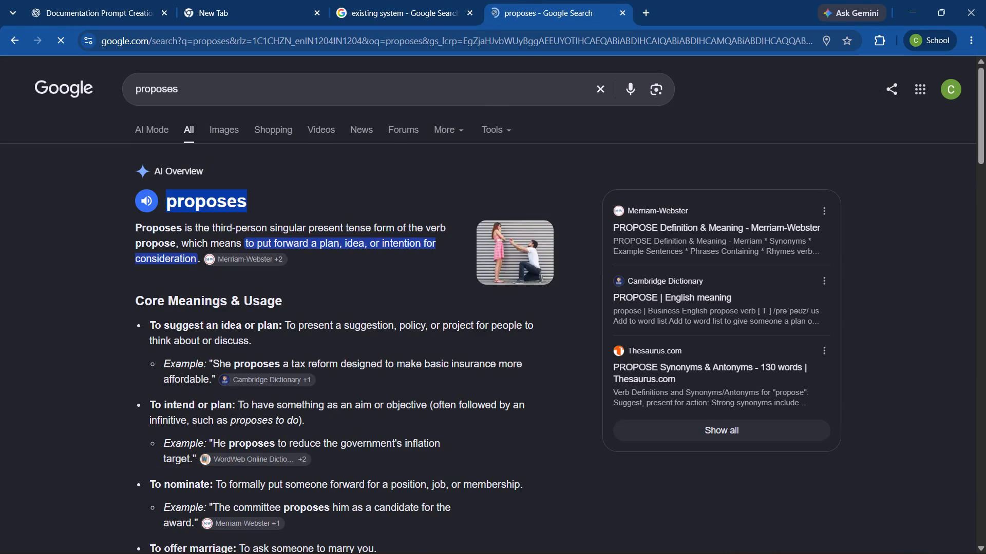
{"action": "key", "text": "ctrl+c"}
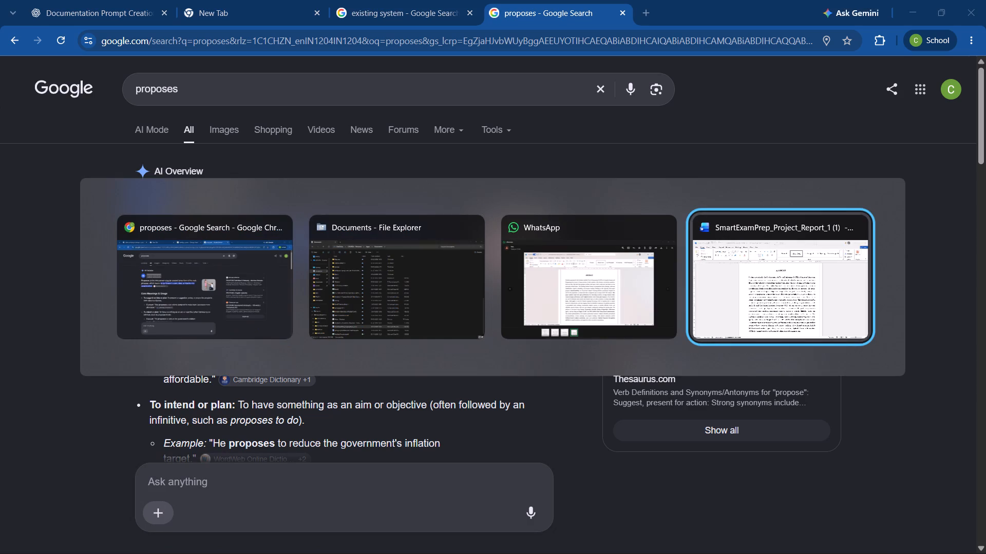
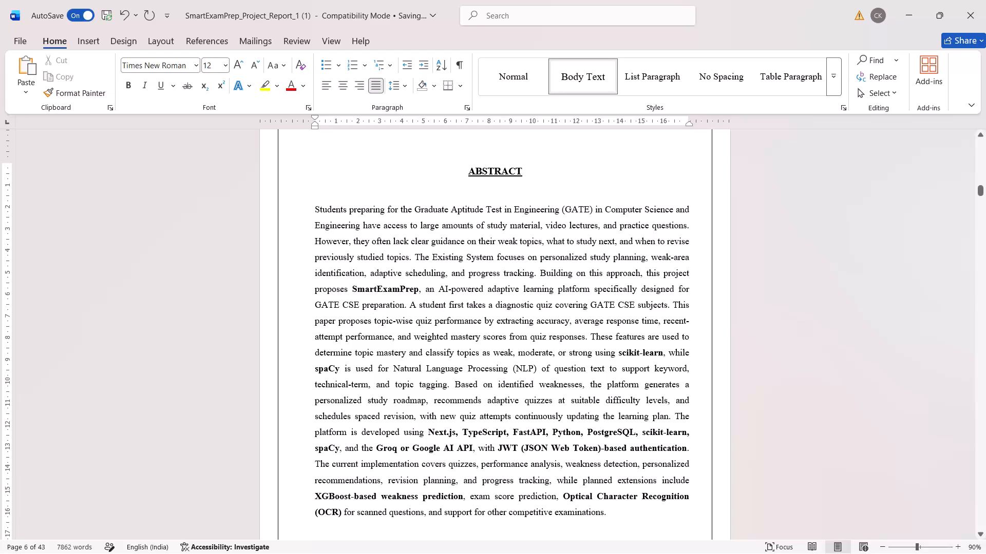
Replace the word after "This paper" in the abstract with the copied word "proposes".
{"action": "key", "text": "BackSpace"}
{"action": "key", "text": "BackSpace"}
{"action": "key", "text": "BackSpace"}
{"action": "key", "text": "BackSpace"}
{"action": "key", "text": "BackSpace"}
{"action": "key", "text": "BackSpace"}
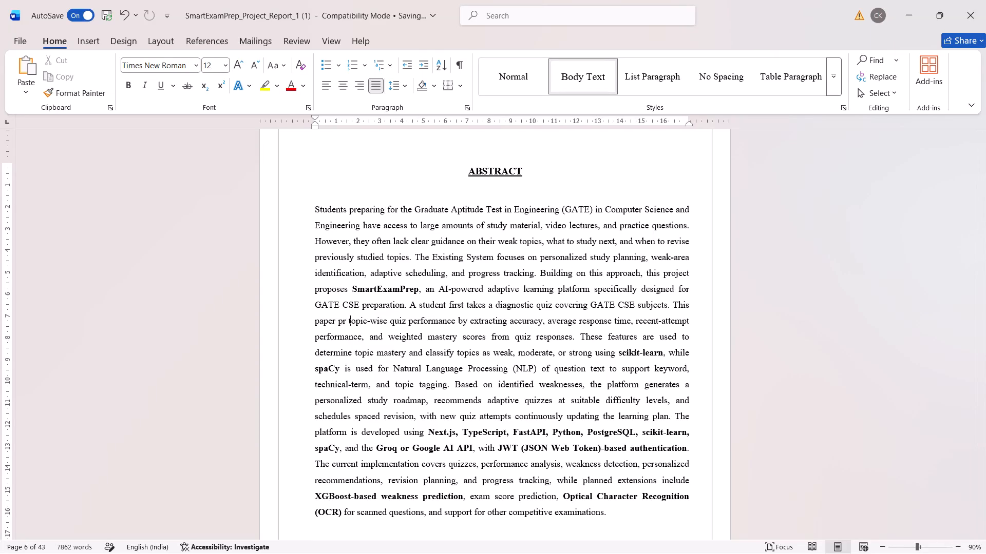
{"action": "key", "text": "BackSpace"}
{"action": "key", "text": "BackSpace"}
{"action": "key", "text": "ctrl+v"}
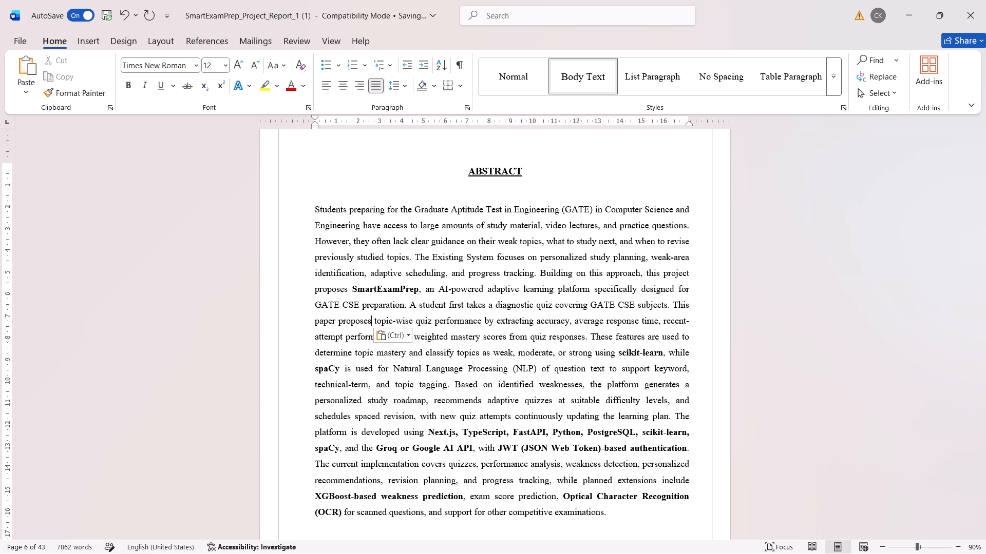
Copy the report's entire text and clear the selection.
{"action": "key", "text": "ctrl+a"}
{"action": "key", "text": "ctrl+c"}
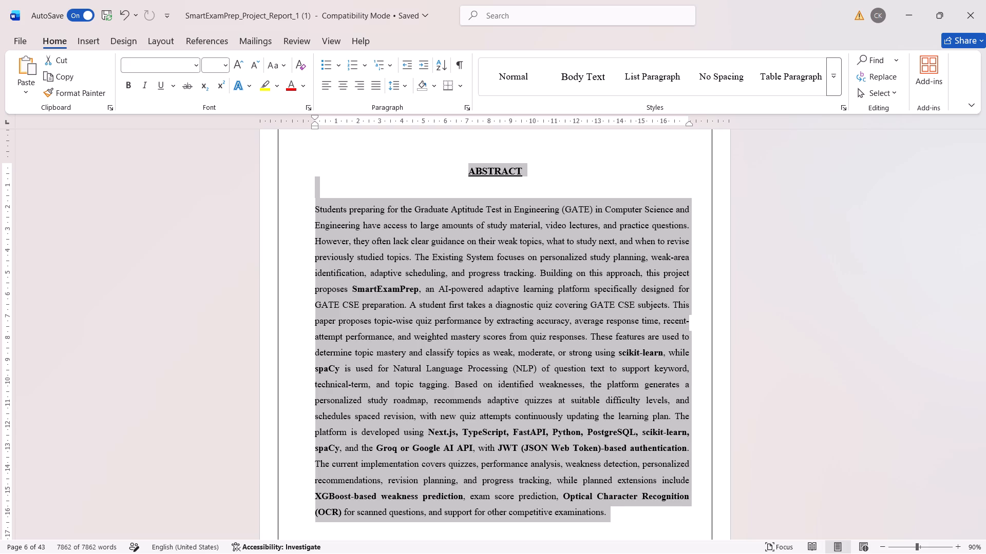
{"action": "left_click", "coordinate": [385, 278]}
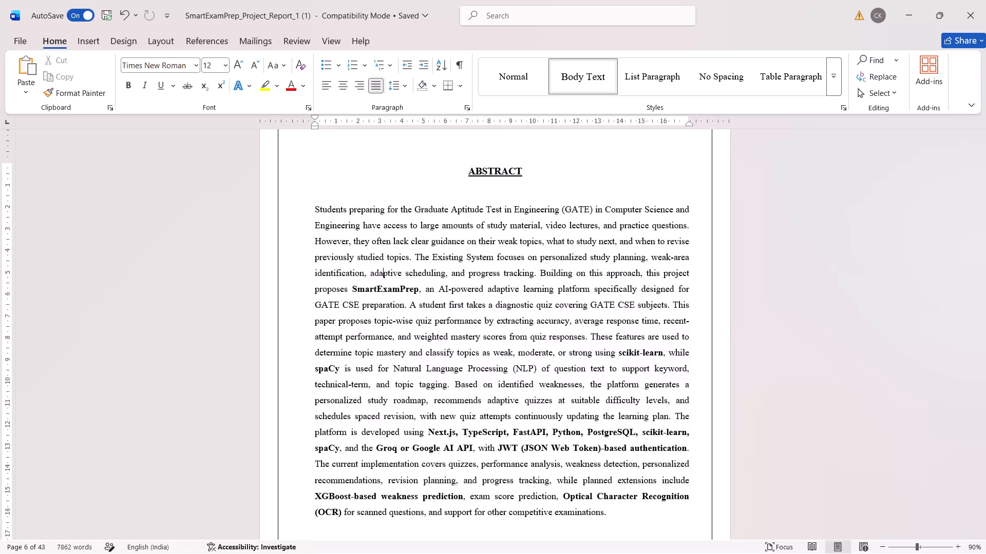
Capture a screenshot covering the whole screen with the report's abstract page.
{"action": "key", "text": "shift+super+s"}
{"action": "left_click_drag", "start_coordinate": [0, 0], "coordinate": [985, 479]}
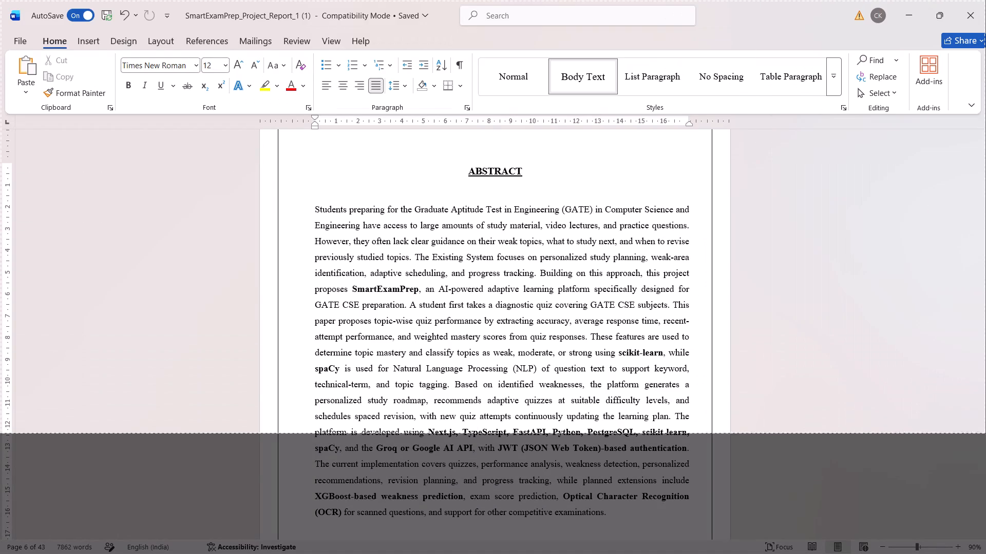
{"action": "left_click_drag", "start_coordinate": [985, 479], "coordinate": [985, 553]}
{"action": "scroll", "coordinate": [985, 551], "scroll_direction": "right", "scroll_amount": 2}
Switch to the WhatsApp window.
{"action": "key", "text": "alt+Tab"}
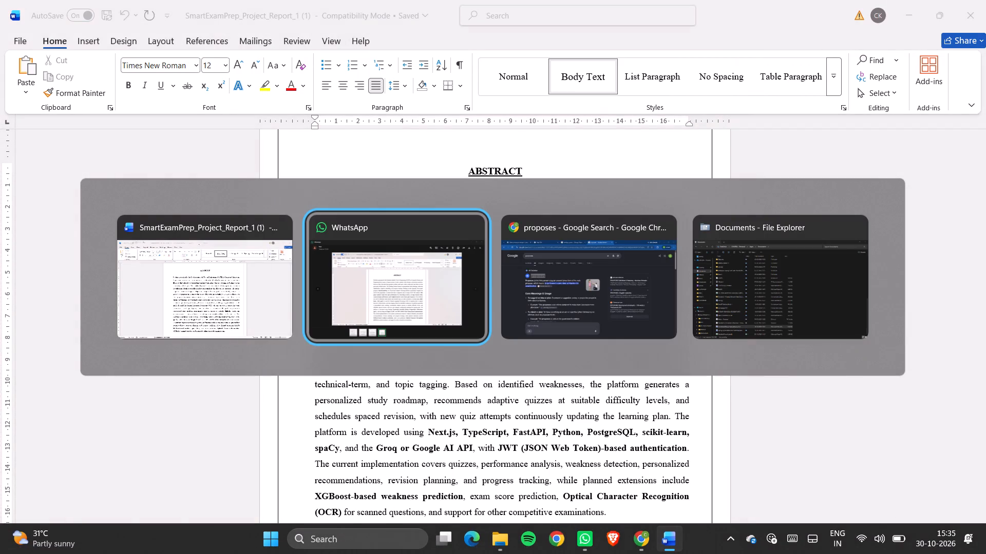
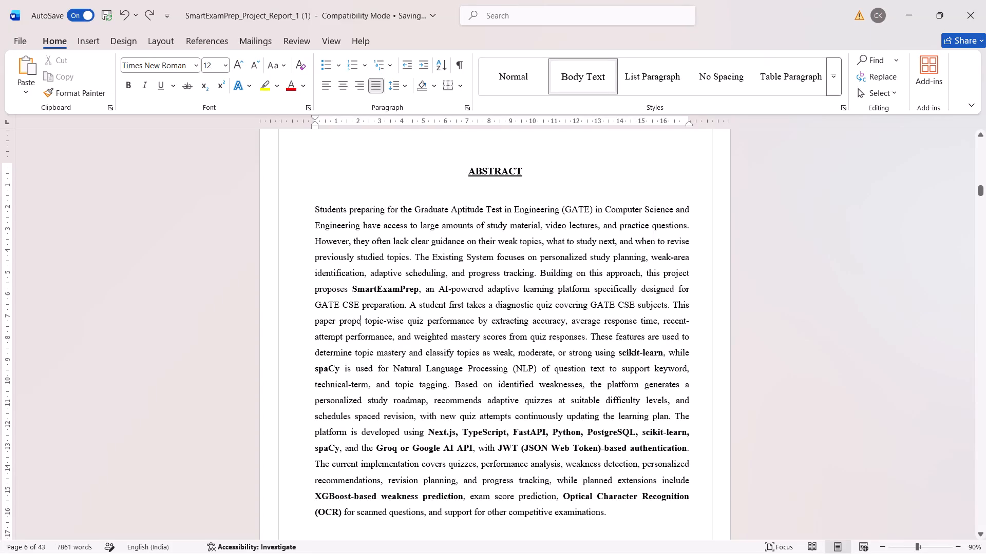
Undo the abstract's recent wording edits back to "This paper analyze", keeping that sentence in regular, non-bold text.
{"action": "key", "text": "ctrl+z"}
{"action": "key", "text": "ctrl+z"}
{"action": "key", "text": "ctrl+z"}
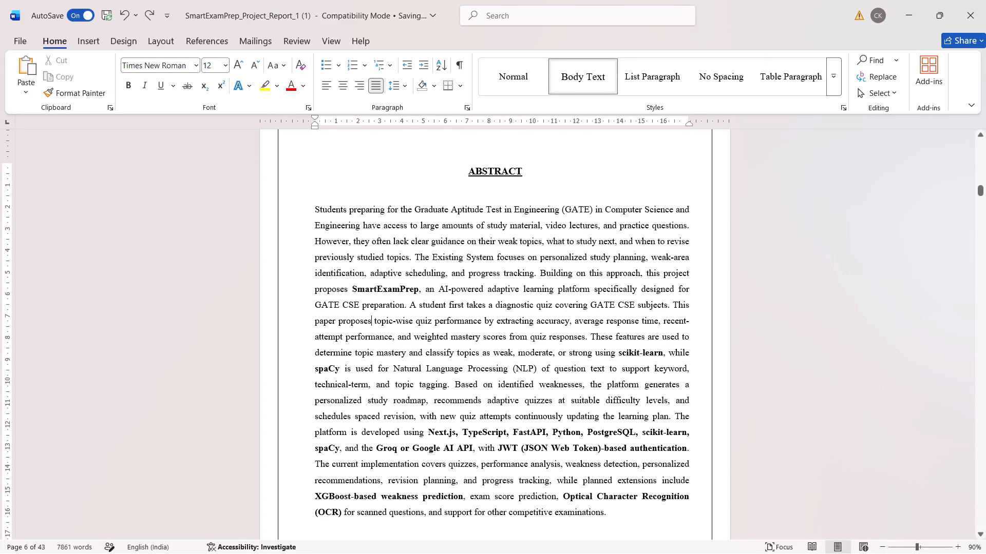
{"action": "key", "text": "ctrl+z"}
{"action": "key", "text": "ctrl+z"}
{"action": "key", "text": "ctrl+z"}
{"action": "key", "text": "ctrl+z"}
{"action": "key", "text": "ctrl+z"}
{"action": "key", "text": "ctrl+z"}
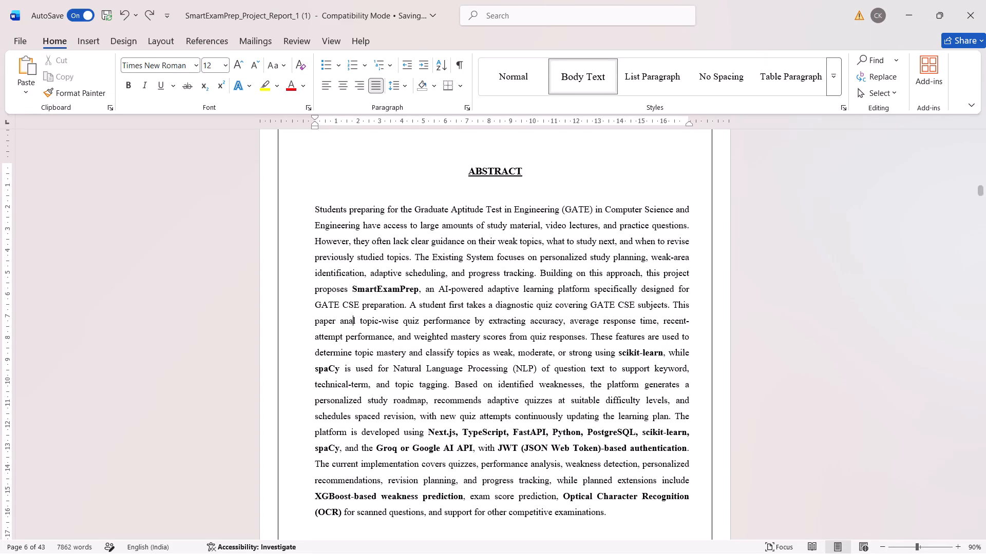
{"action": "key", "text": "ctrl+z"}
{"action": "key", "text": "ctrl+z"}
{"action": "key", "text": "ctrl+z"}
{"action": "key", "text": "ctrl+z"}
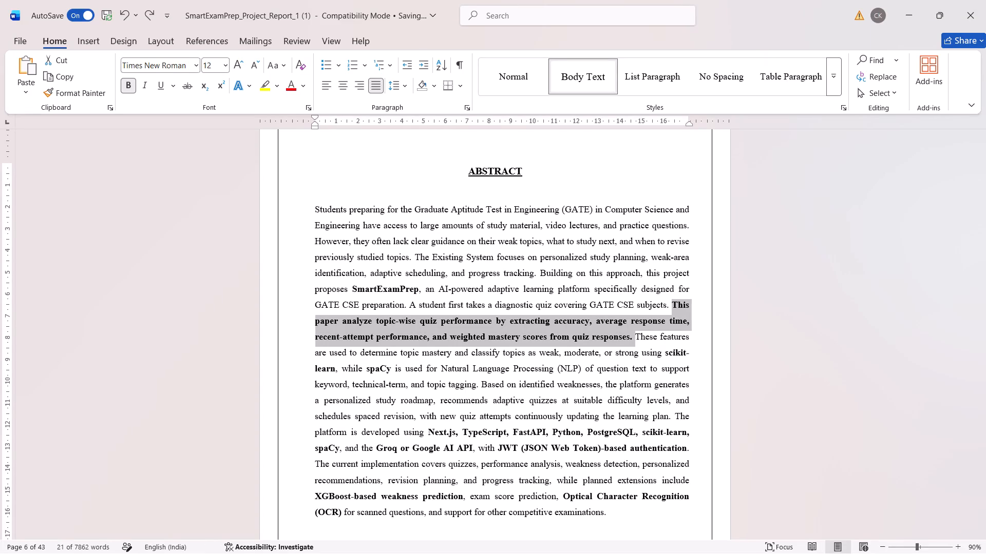
{"action": "key", "text": "ctrl+y"}
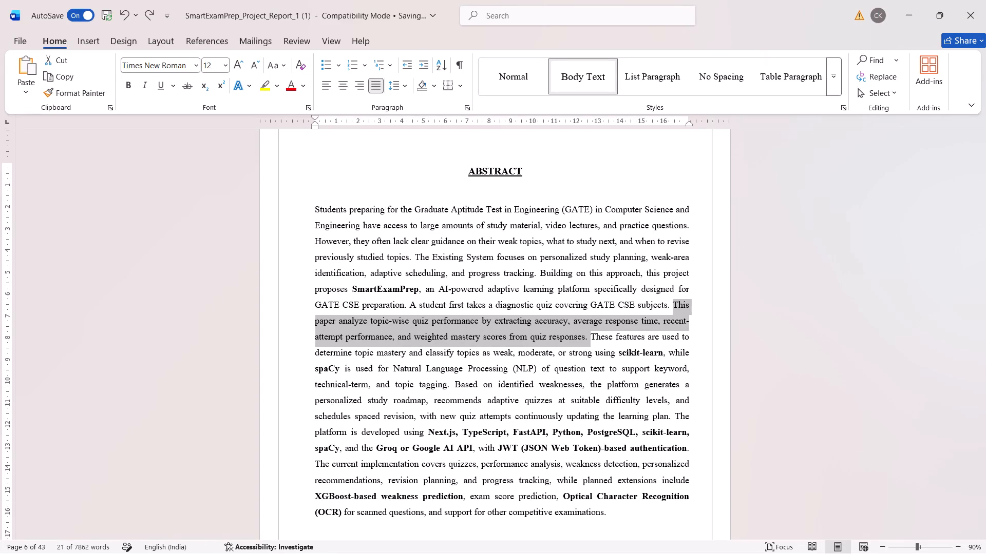
Correct "analyze" to "analyzes" after "This paper" in the abstract.
{"action": "left_click", "coordinate": [366, 319]}
{"action": "key", "text": "s"}
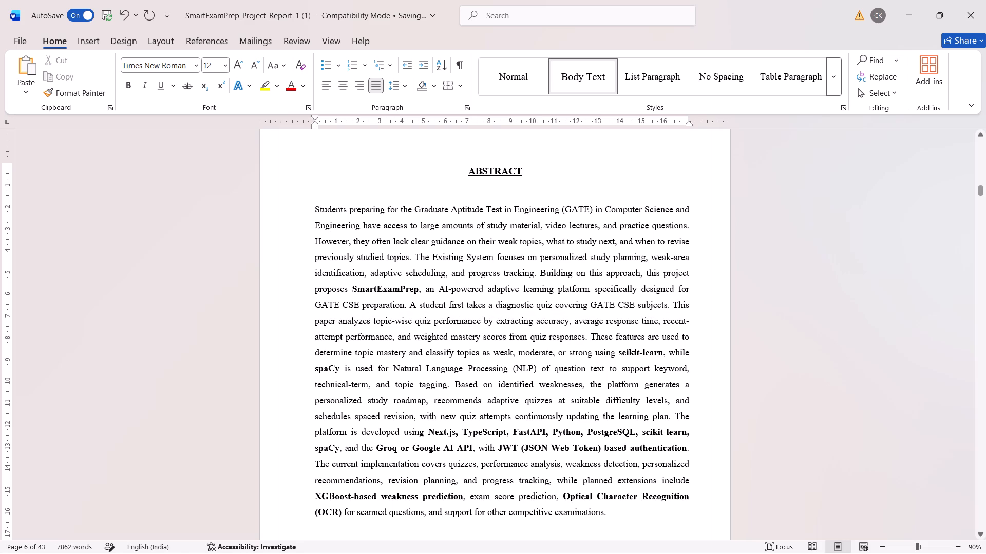
Place the text cursor after the abstract's final sentence, which ends with "other competitive examinations.".
{"action": "scroll", "coordinate": [681, 342], "scroll_direction": "down", "scroll_amount": 1}
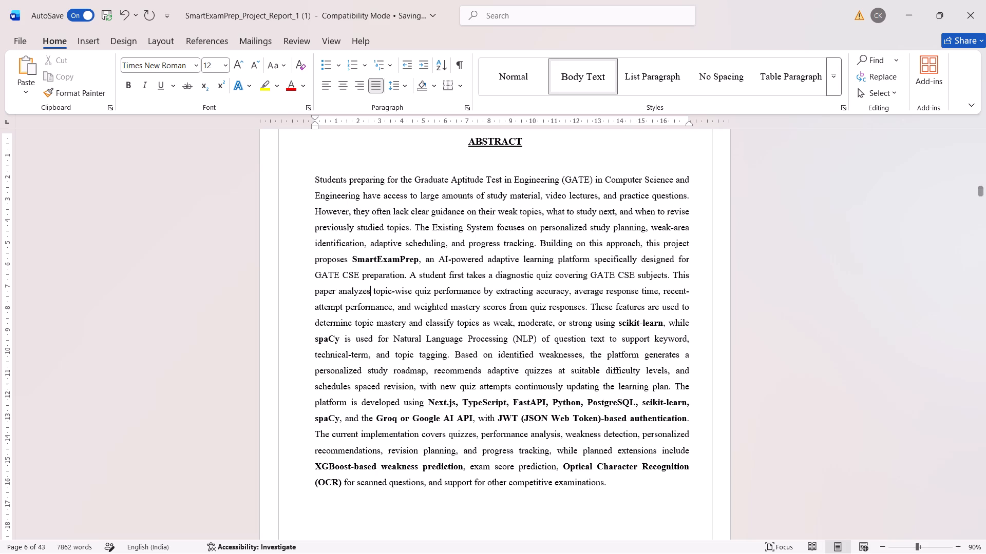
{"action": "left_click", "coordinate": [628, 490]}
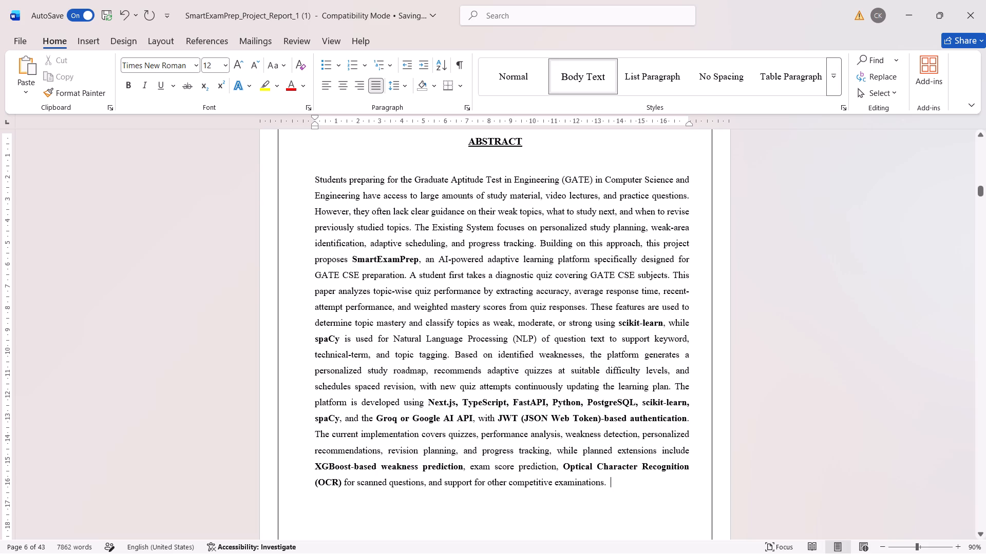
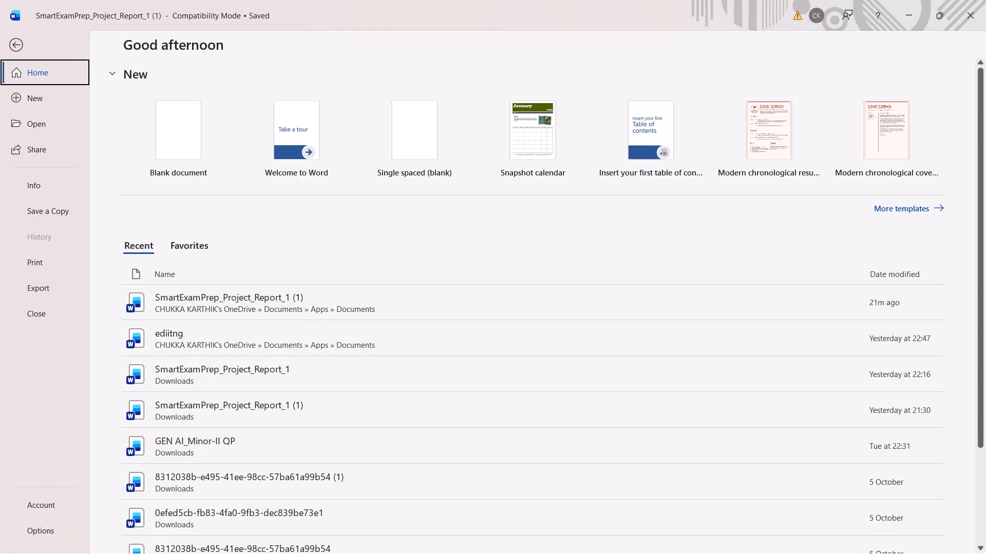
{"action": "left_click", "coordinate": [52, 277]}
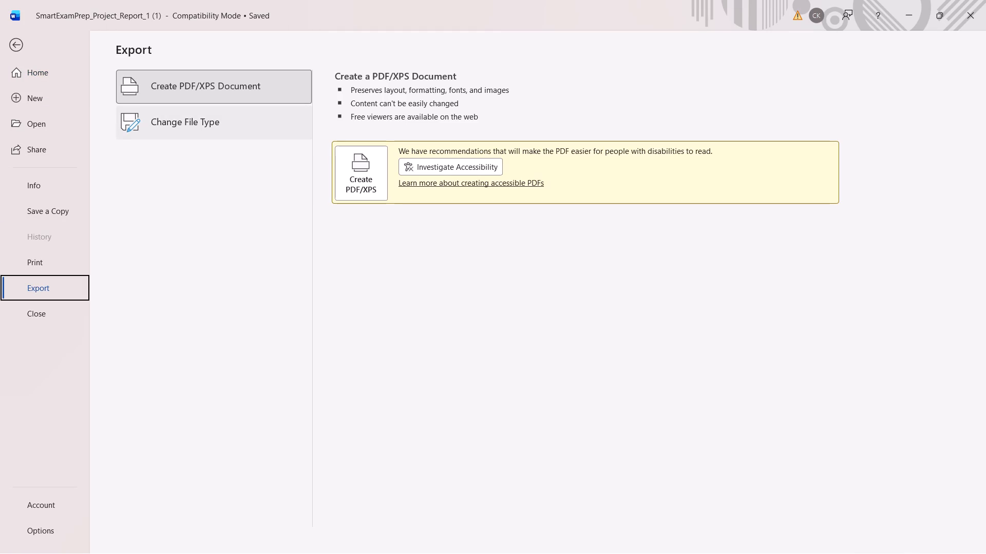
{"action": "left_click", "coordinate": [378, 172]}
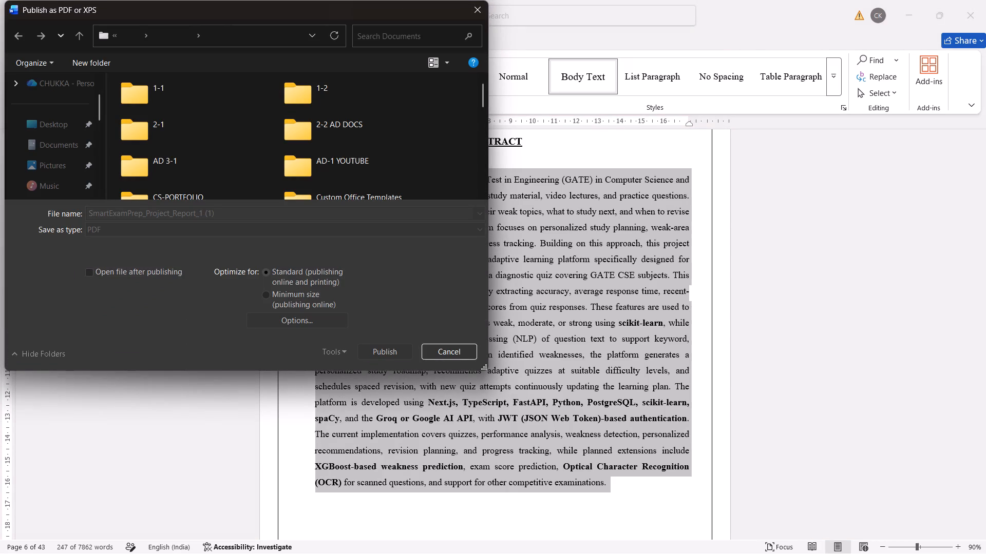
{"action": "left_click", "coordinate": [251, 211]}
{"action": "key", "text": "Right"}
{"action": "key", "text": "ctrl+BackSpace"}
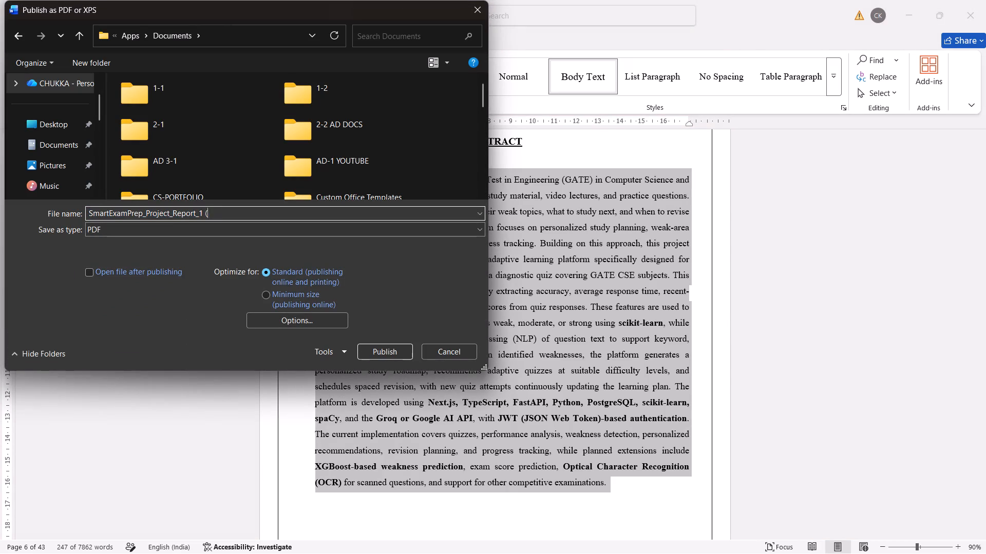
{"action": "key", "text": "ctrl+BackSpace"}
{"action": "key", "text": "BackSpace"}
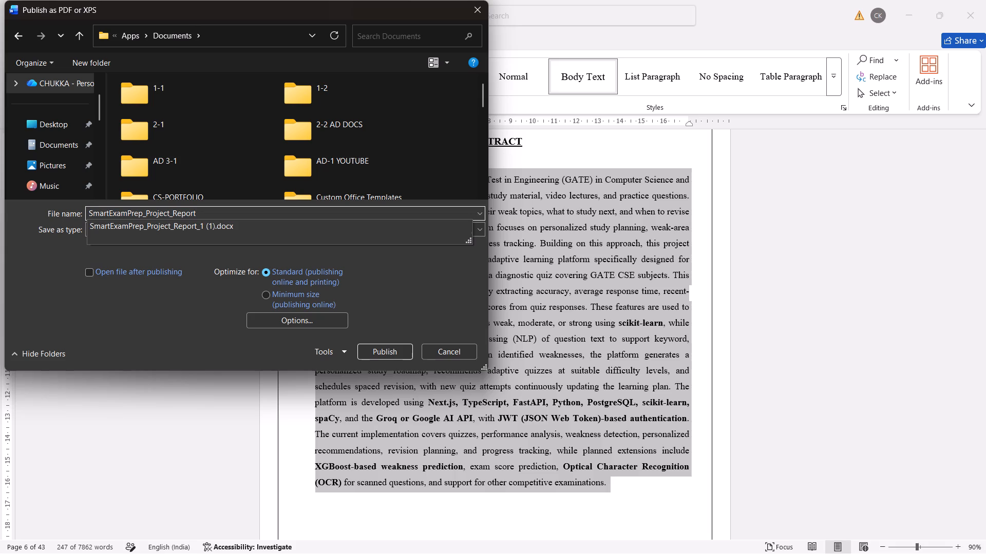
{"action": "type", "text": "_Final"}
{"action": "key", "text": "space"}
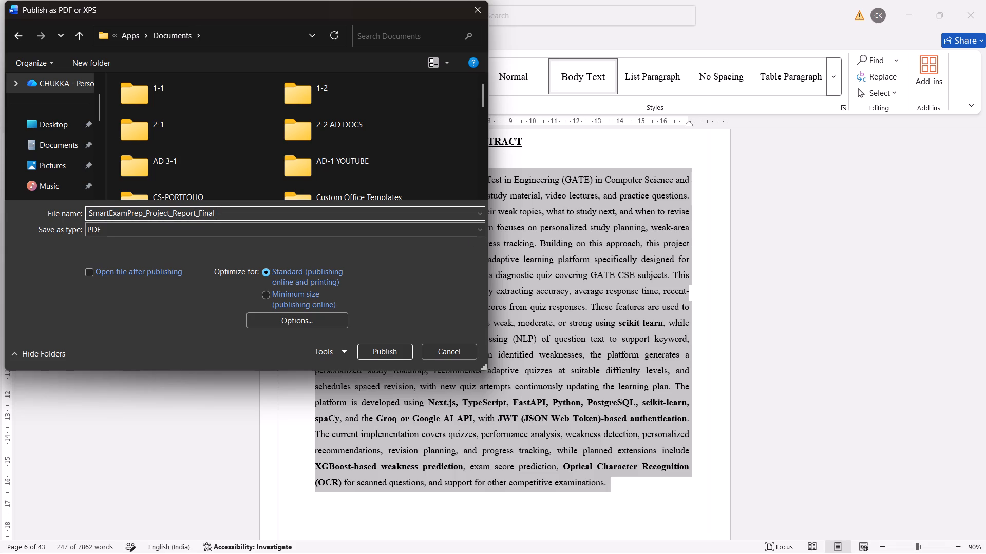
{"action": "key", "text": "Return"}
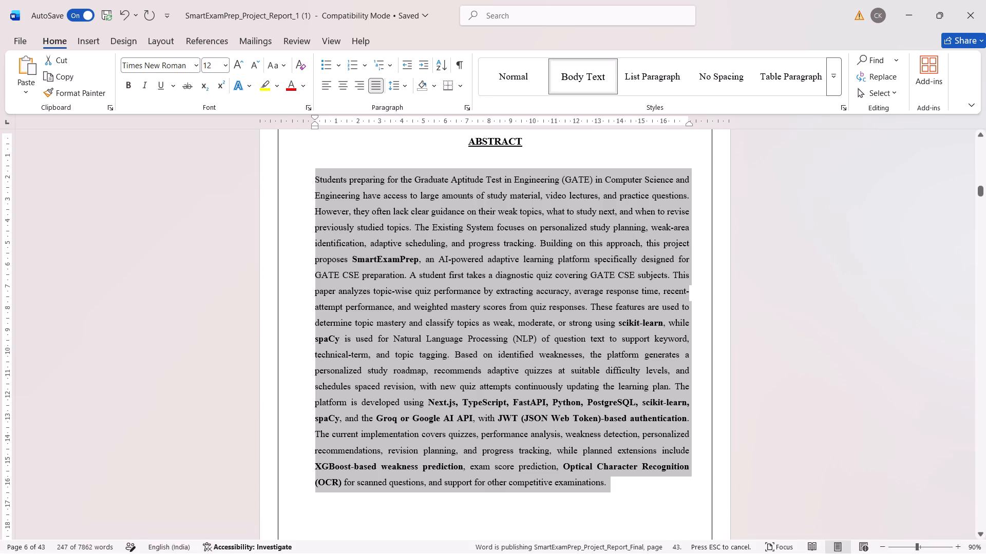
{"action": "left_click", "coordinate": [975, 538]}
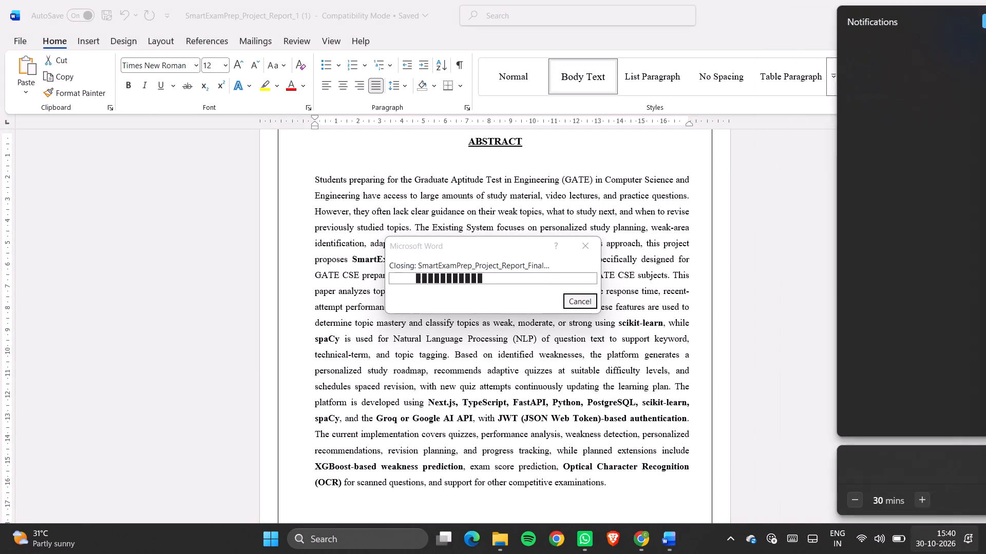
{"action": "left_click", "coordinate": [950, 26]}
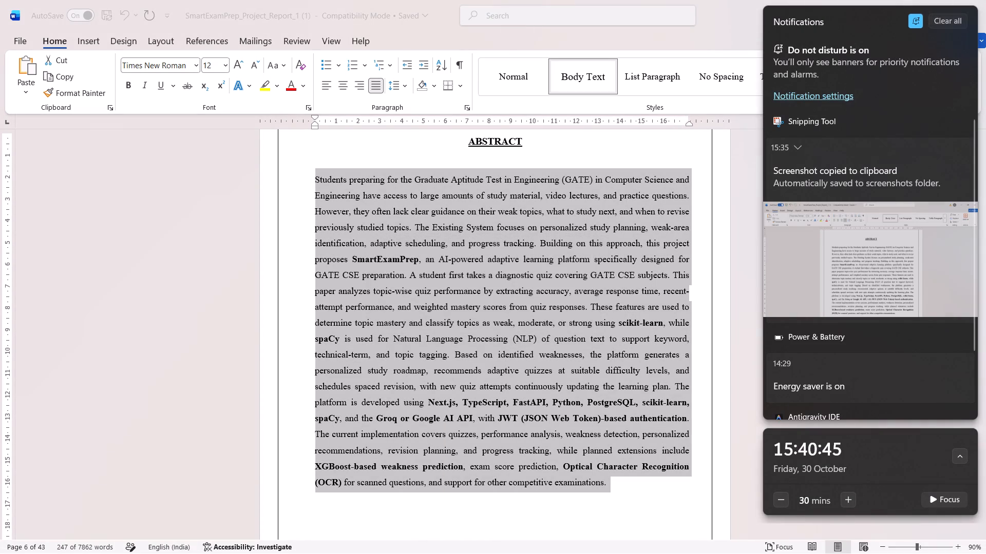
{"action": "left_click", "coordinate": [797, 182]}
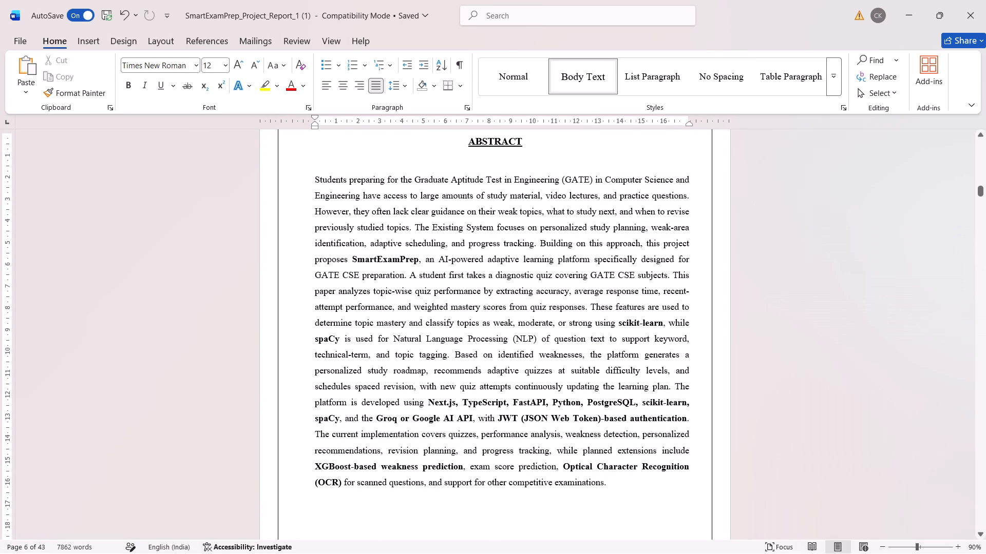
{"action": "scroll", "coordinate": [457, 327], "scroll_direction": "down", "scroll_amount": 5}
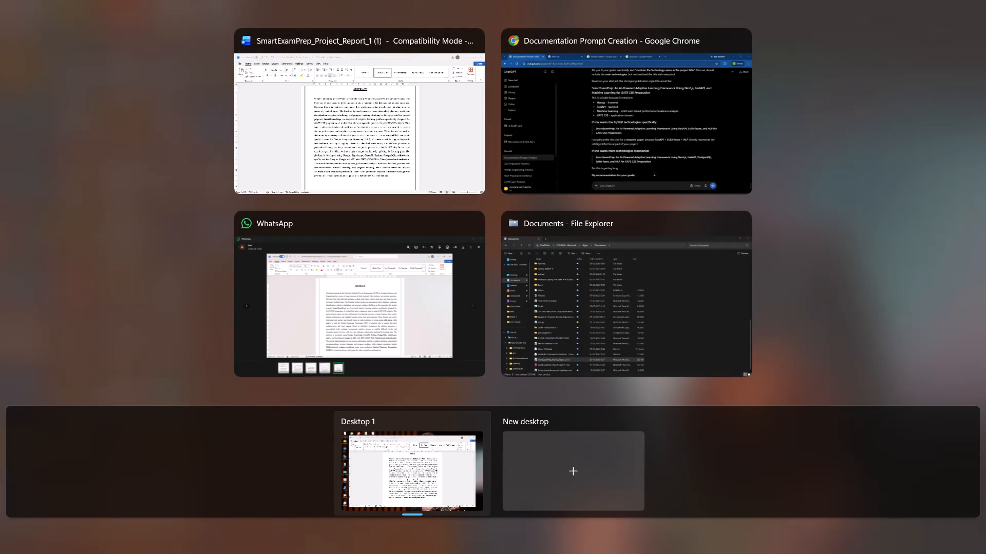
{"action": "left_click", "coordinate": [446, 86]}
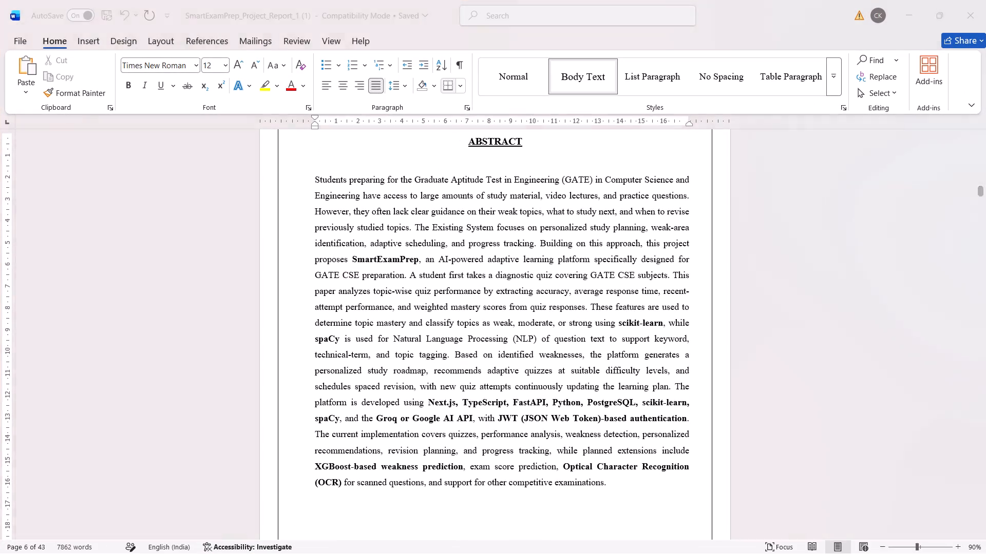
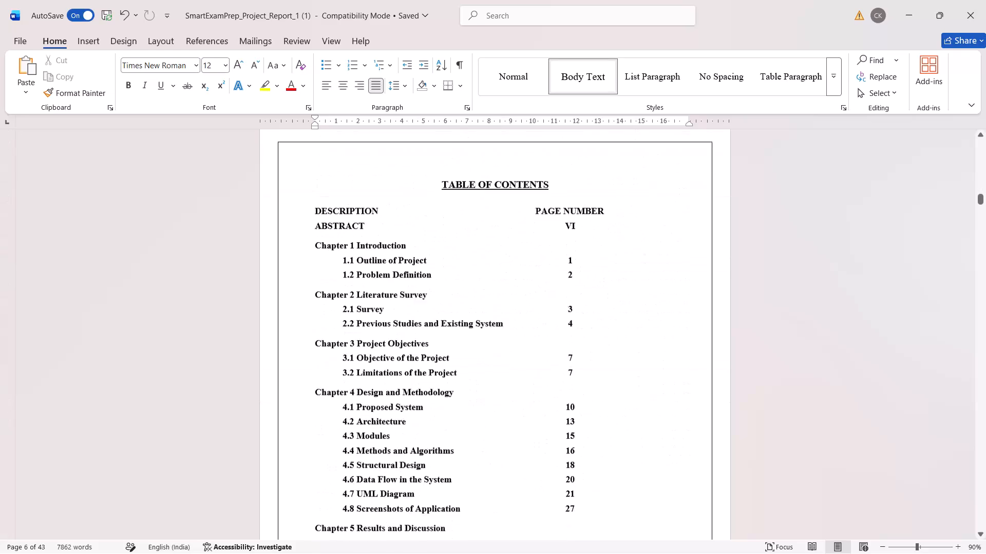
Review the report body from the table of contents through the Chapter 4 design sections to the UML Diagrams heading.
{"action": "scroll", "coordinate": [851, 351], "scroll_direction": "down", "scroll_amount": 11}
{"action": "scroll", "coordinate": [851, 351], "scroll_direction": "down", "scroll_amount": 16}
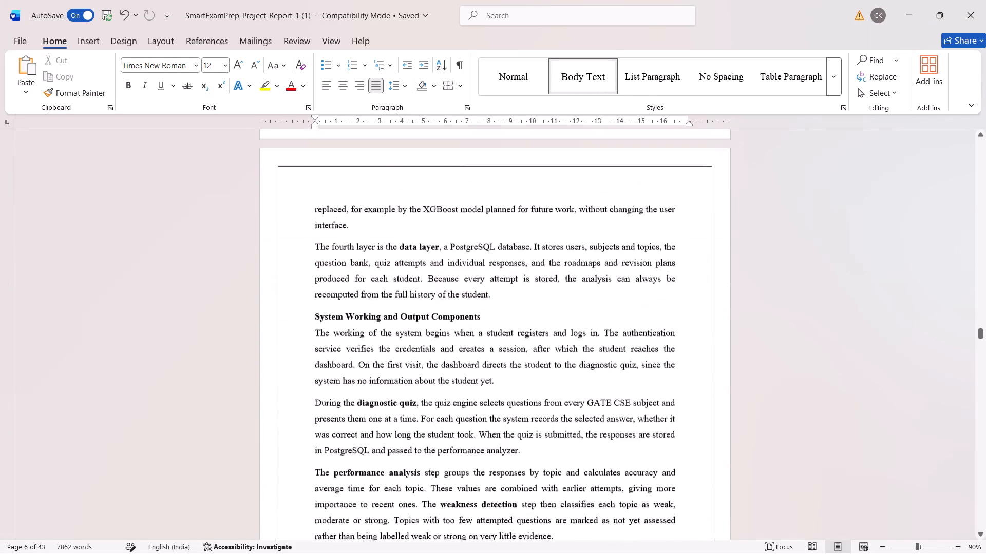
{"action": "scroll", "coordinate": [851, 351], "scroll_direction": "down", "scroll_amount": 4}
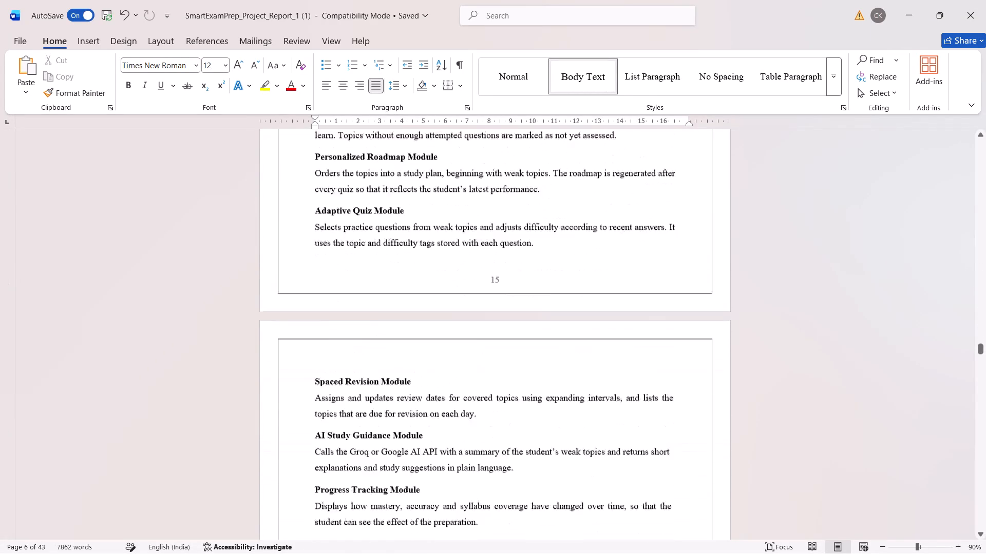
{"action": "scroll", "coordinate": [851, 351], "scroll_direction": "down", "scroll_amount": 3}
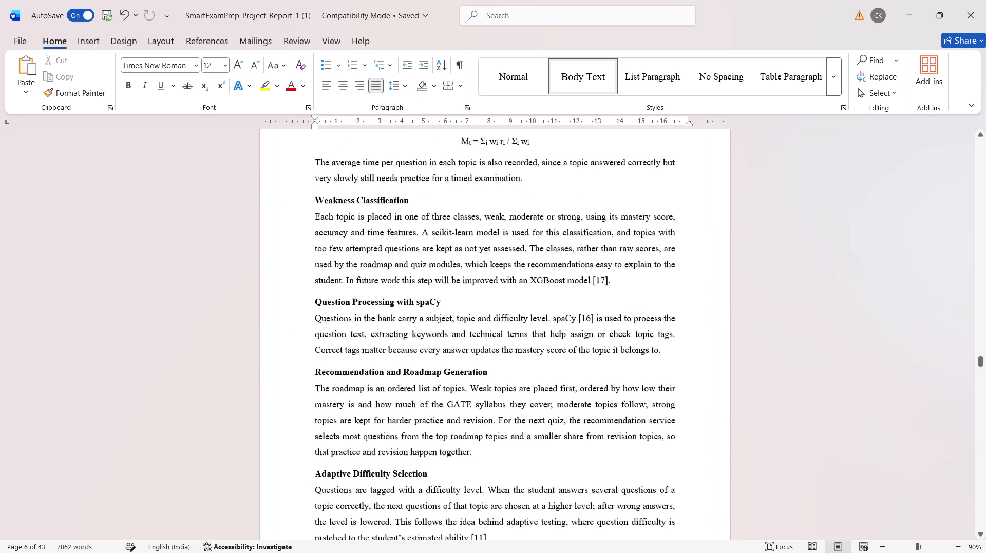
{"action": "scroll", "coordinate": [851, 351], "scroll_direction": "down", "scroll_amount": 5}
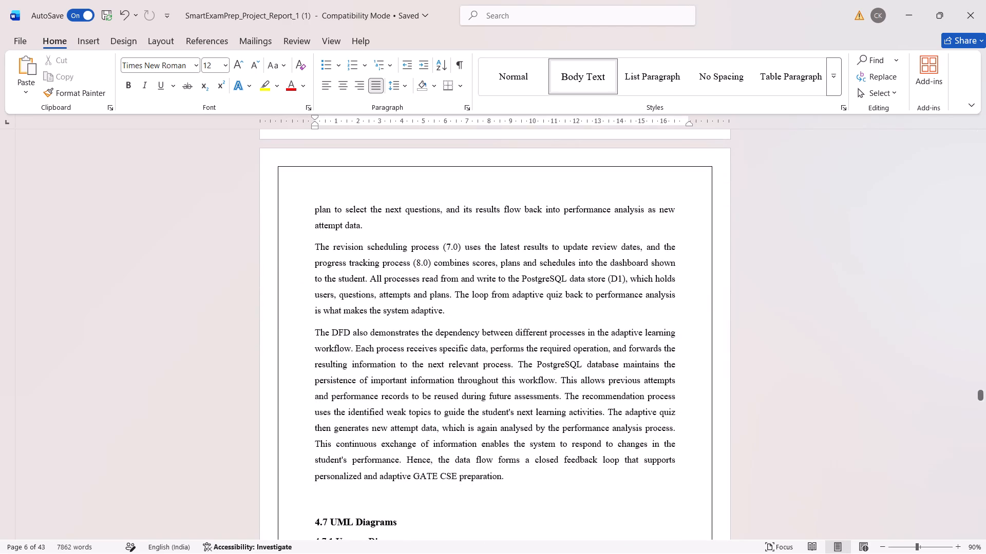
Go back to the report's cover page and check the front matter, including the certificate, abstract and table of contents.
{"action": "scroll", "coordinate": [851, 351], "scroll_direction": "up", "scroll_amount": 6}
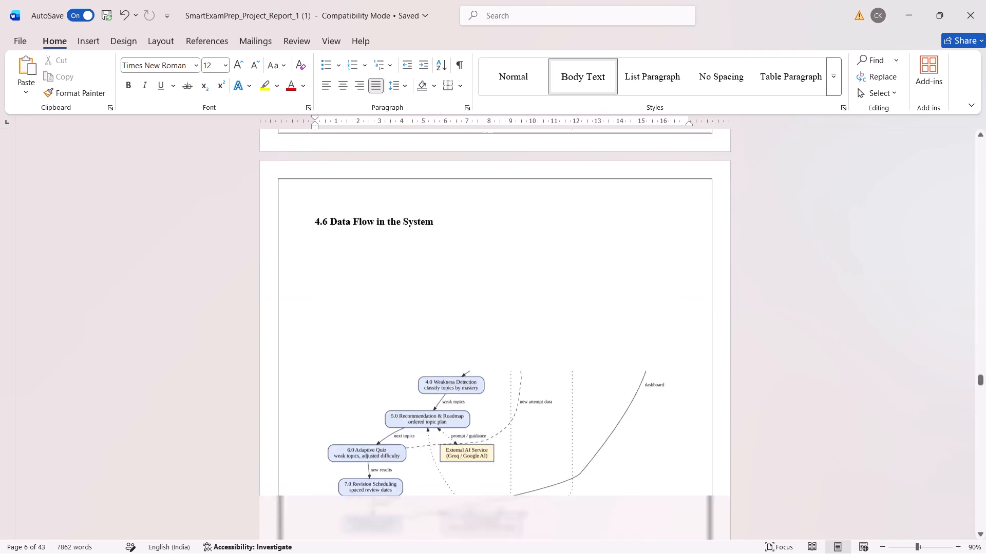
{"action": "scroll", "coordinate": [851, 351], "scroll_direction": "up", "scroll_amount": 16}
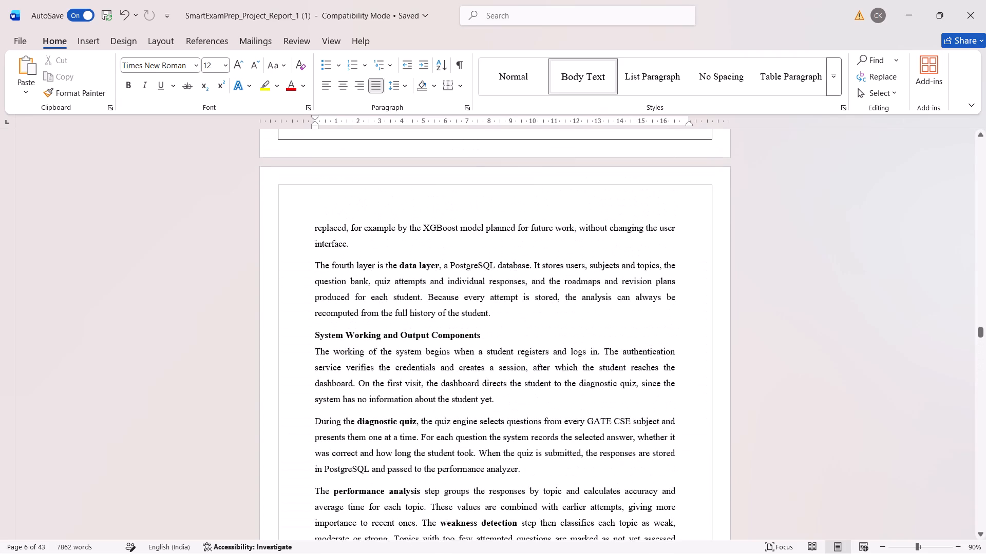
{"action": "scroll", "coordinate": [851, 351], "scroll_direction": "up", "scroll_amount": 19}
{"action": "scroll", "coordinate": [851, 351], "scroll_direction": "up", "scroll_amount": 8}
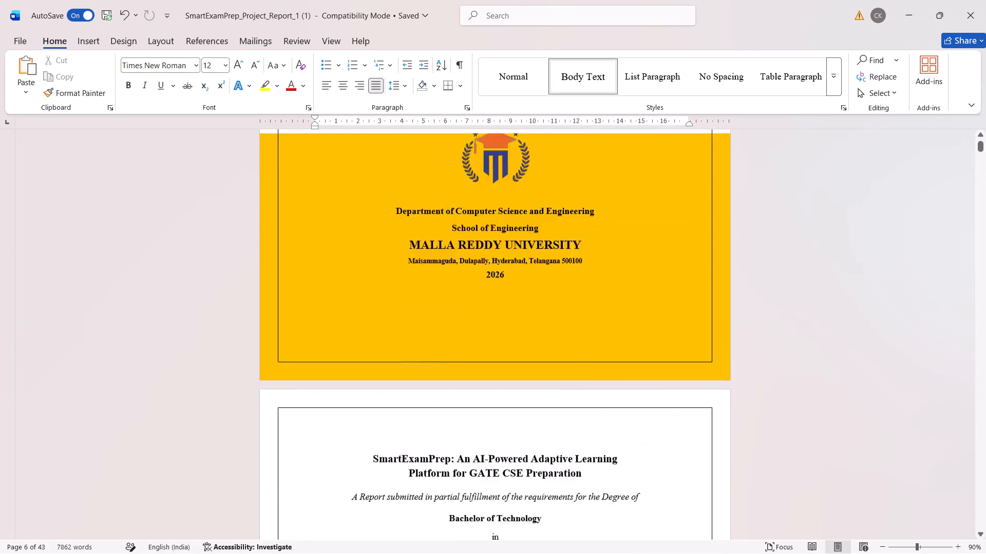
{"action": "scroll", "coordinate": [851, 351], "scroll_direction": "down", "scroll_amount": 9}
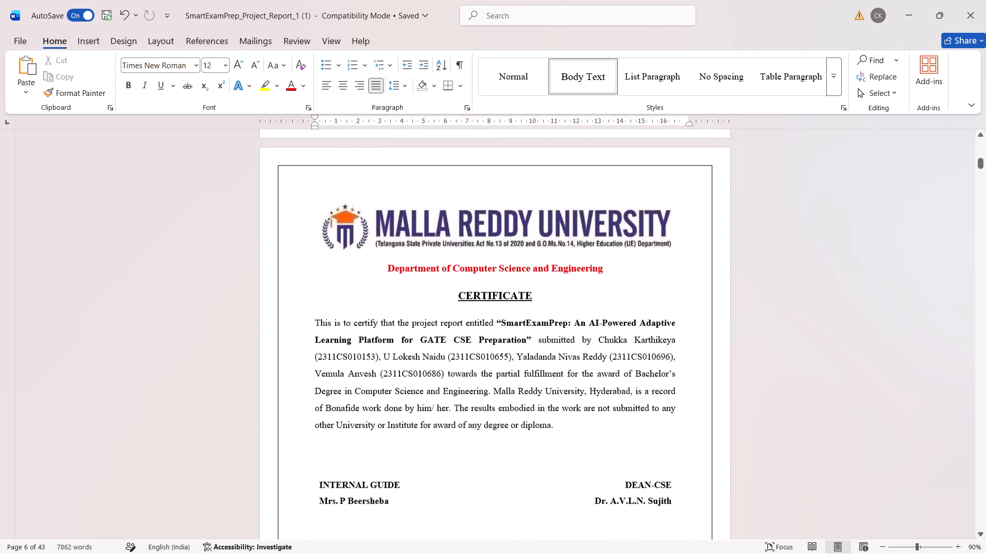
{"action": "scroll", "coordinate": [851, 351], "scroll_direction": "down", "scroll_amount": 3}
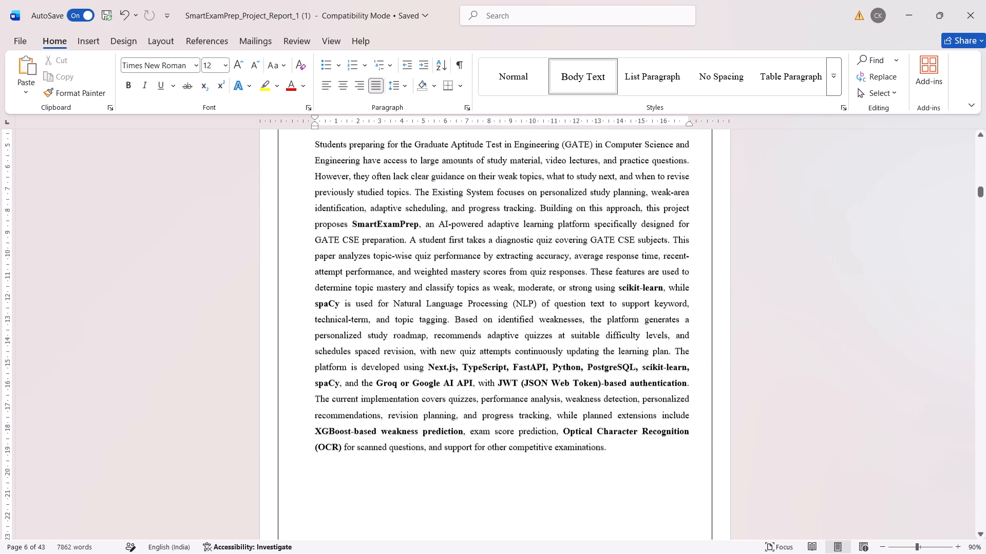
{"action": "scroll", "coordinate": [851, 351], "scroll_direction": "down", "scroll_amount": 6}
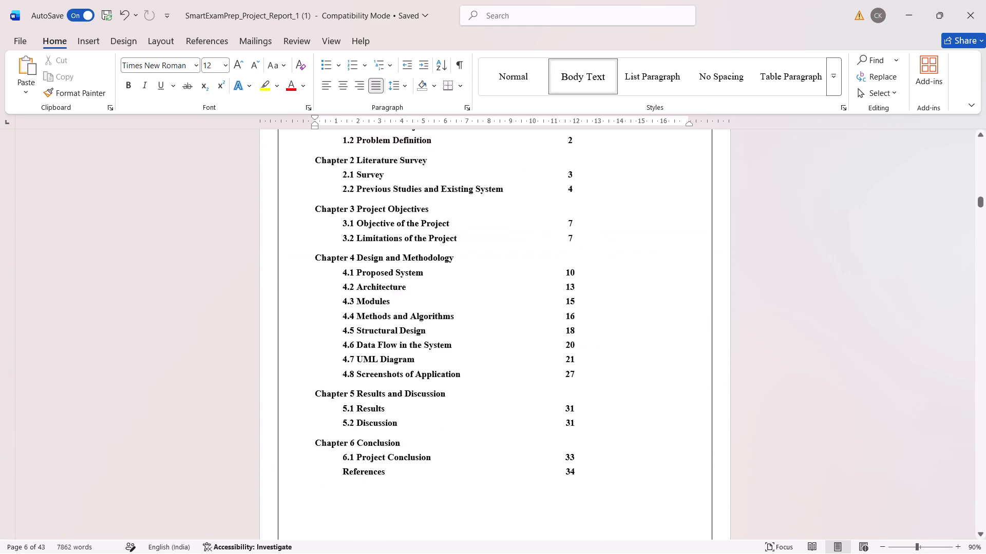
Examine the lists of figures and tables with their page numbers, up to the start of Chapter 1.
{"action": "scroll", "coordinate": [851, 351], "scroll_direction": "down", "scroll_amount": 3}
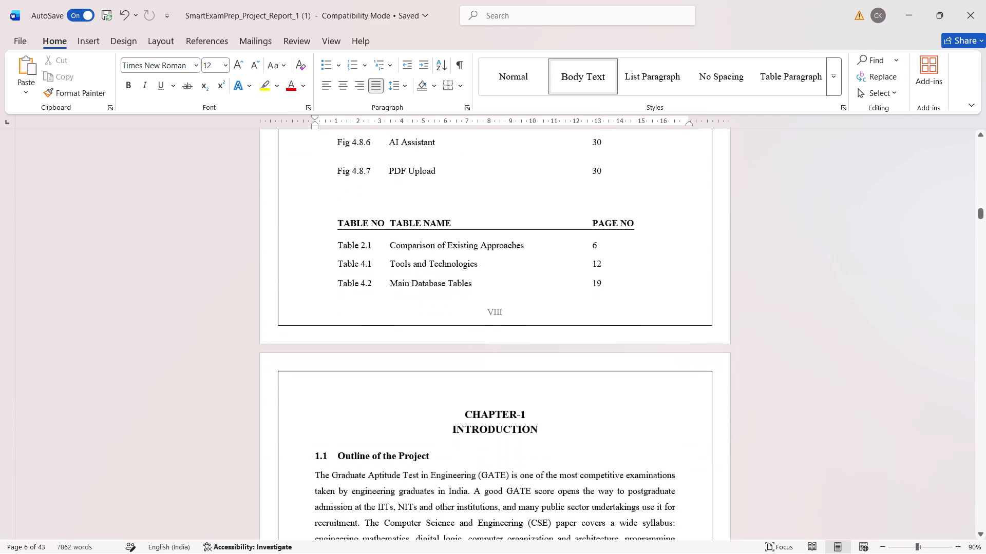
{"action": "scroll", "coordinate": [851, 351], "scroll_direction": "down", "scroll_amount": 1}
{"action": "scroll", "coordinate": [851, 351], "scroll_direction": "up", "scroll_amount": 3}
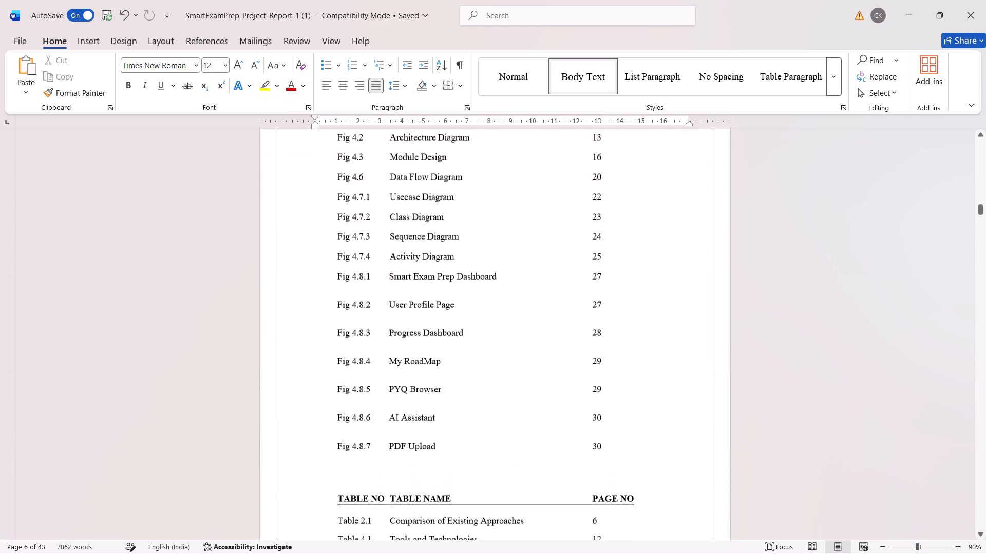
{"action": "scroll", "coordinate": [851, 351], "scroll_direction": "down", "scroll_amount": 1}
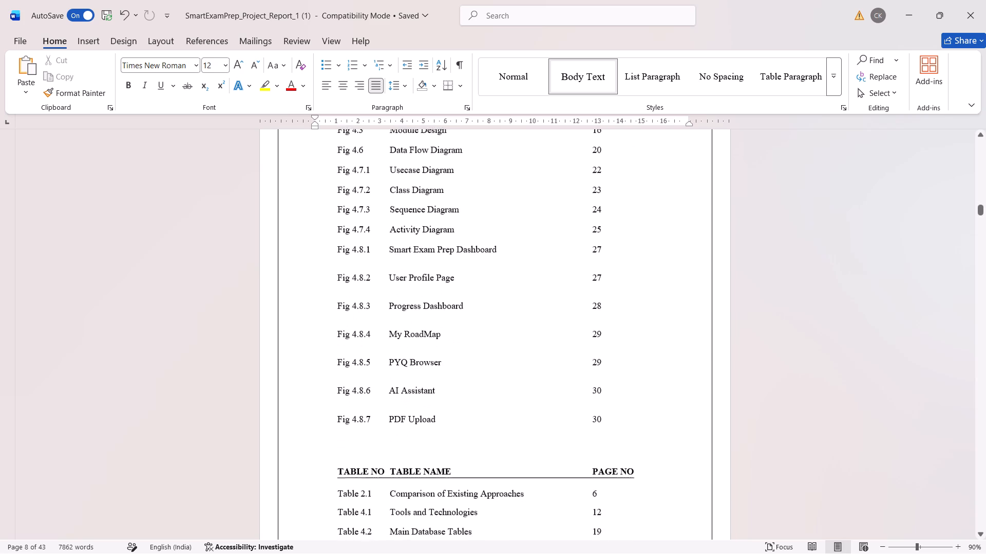
{"action": "scroll", "coordinate": [851, 351], "scroll_direction": "down", "scroll_amount": 2}
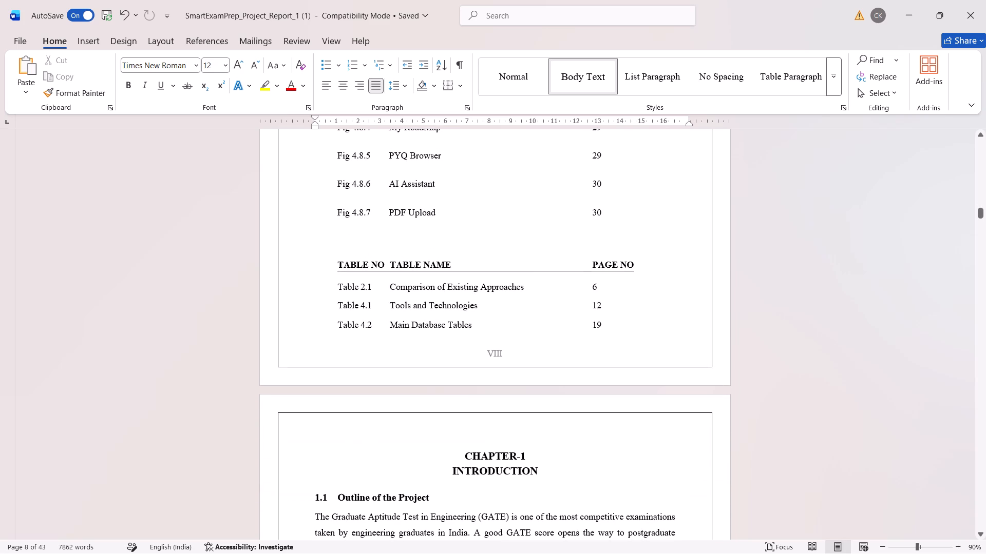
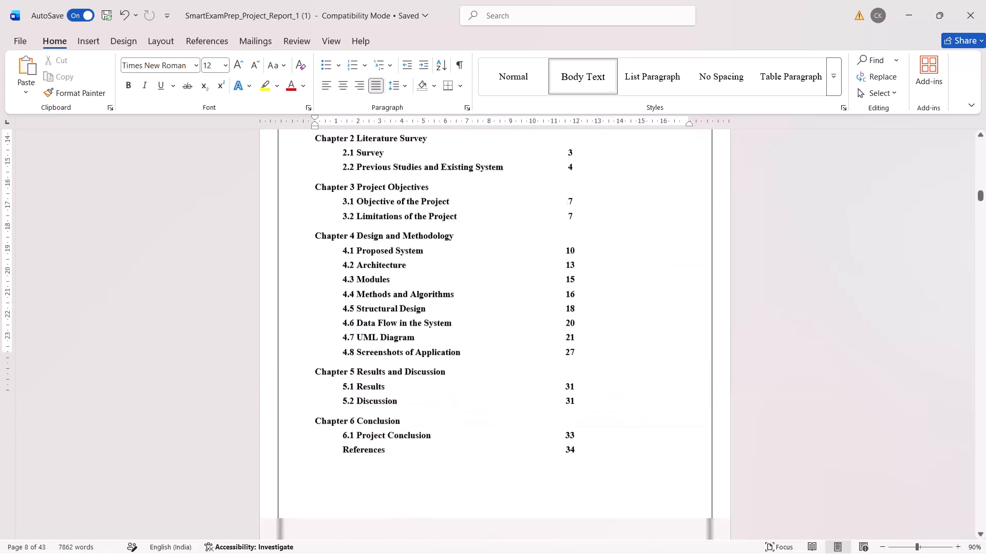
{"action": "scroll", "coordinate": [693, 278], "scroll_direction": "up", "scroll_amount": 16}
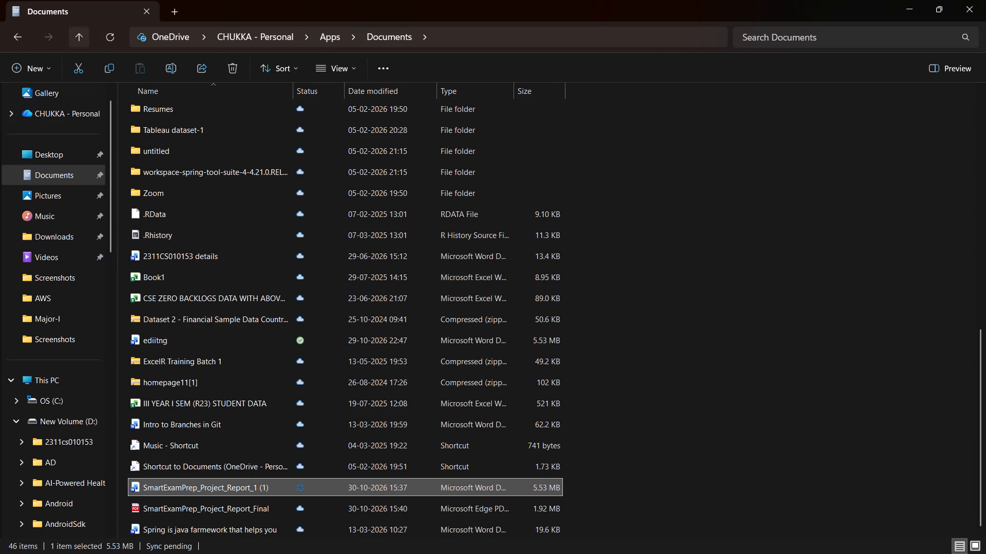
In File Explorer, delete the SmartExamPrep_Project_Report_Final PDF from the Documents folder.
{"action": "left_click", "coordinate": [111, 31]}
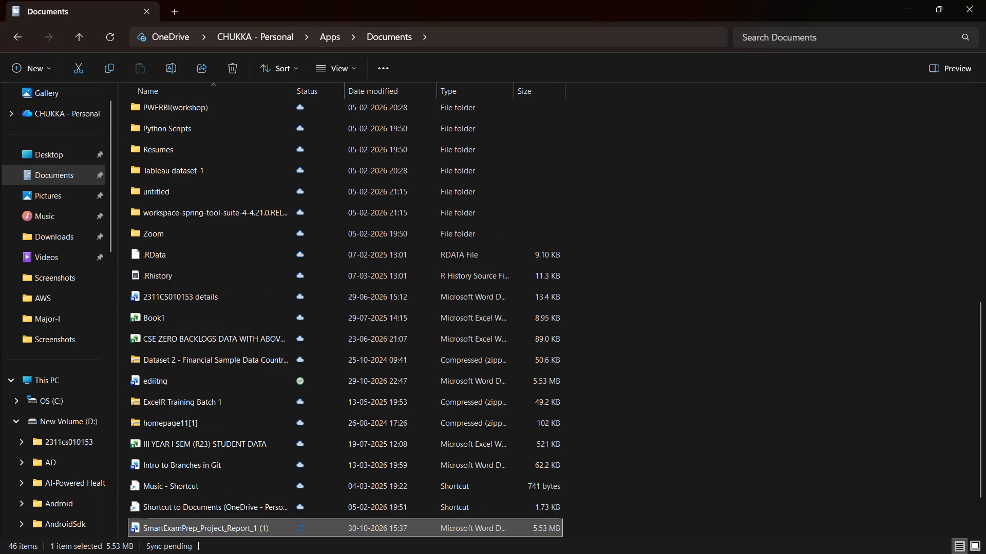
{"action": "scroll", "coordinate": [310, 293], "scroll_direction": "down", "scroll_amount": 8}
{"action": "left_click", "coordinate": [275, 485]}
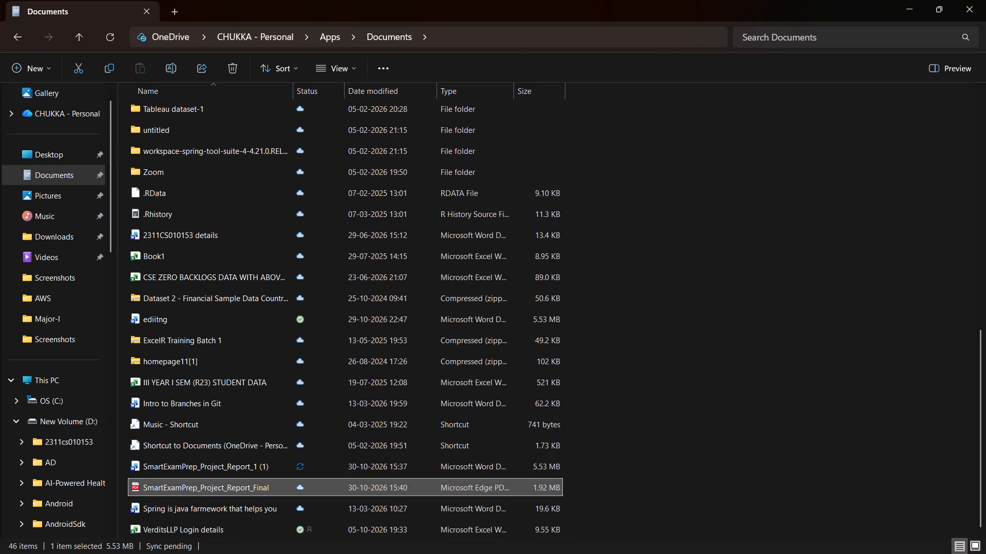
{"action": "key", "text": "Delete"}
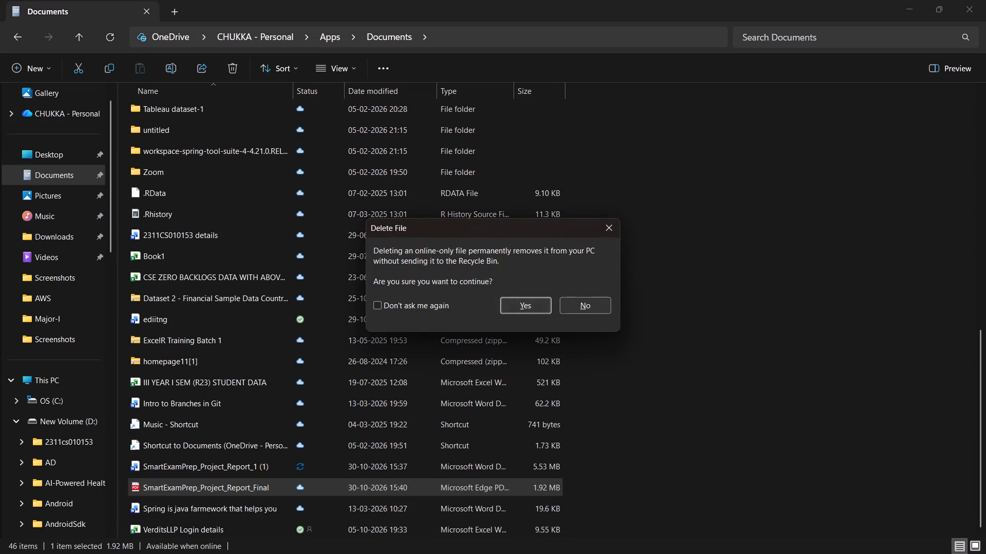
Permanently delete the online-only SmartExamPrep_Project_Report_Final PDF from the Documents folder.
{"action": "left_click", "coordinate": [522, 301]}
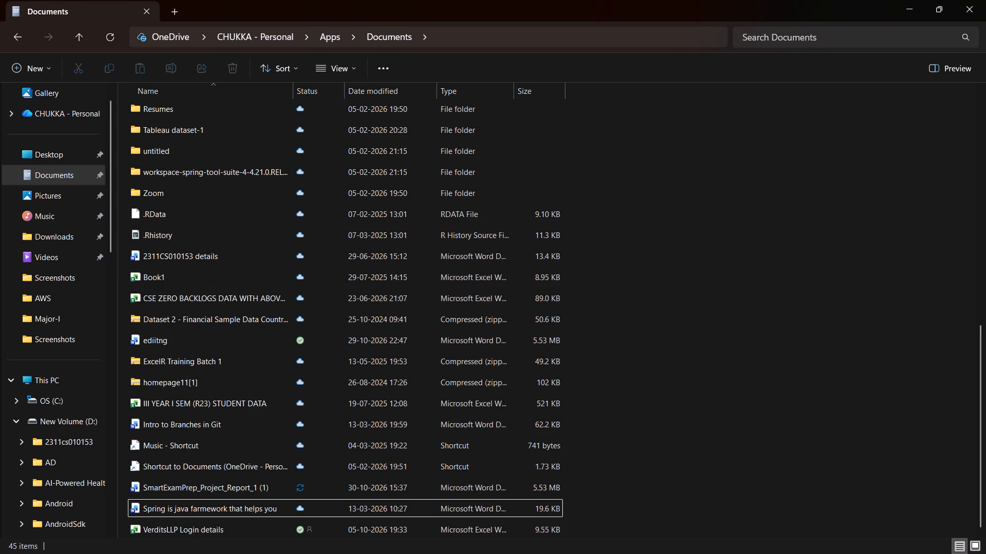
Create a new folder named Major Docs in Documents.
{"action": "key", "text": "ctrl+shift+n"}
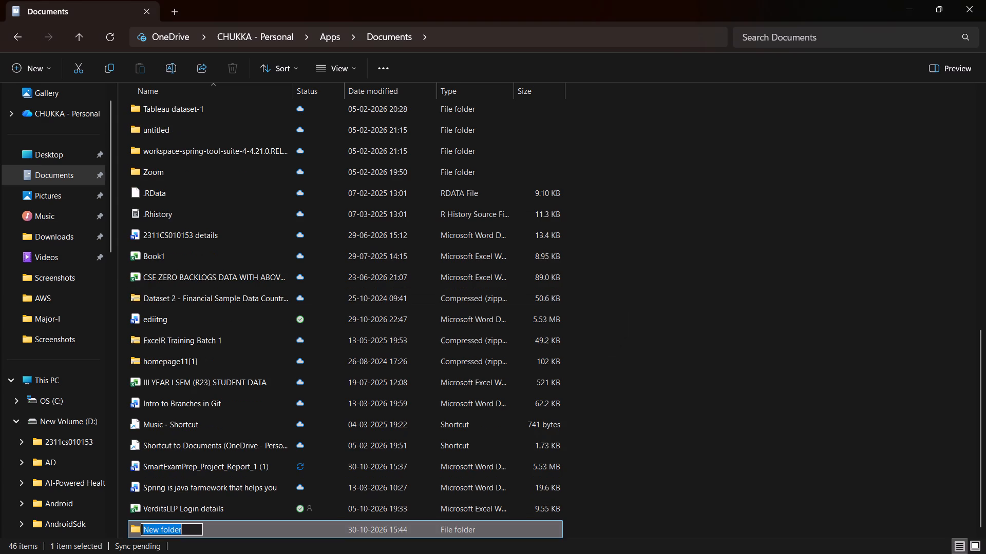
{"action": "key", "text": "BackSpace"}
{"action": "type", "text": "MAjor"}
{"action": "key", "text": "BackSpace"}
{"action": "key", "text": "BackSpace"}
{"action": "key", "text": "BackSpace"}
{"action": "key", "text": "BackSpace"}
{"action": "type", "text": "ajr"}
{"action": "key", "text": "BackSpace"}
{"action": "type", "text": "or Dcos"}
{"action": "key", "text": "BackSpace"}
{"action": "key", "text": "BackSpace"}
{"action": "key", "text": "BackSpace"}
{"action": "type", "text": "ocs"}
{"action": "key", "text": "Return"}
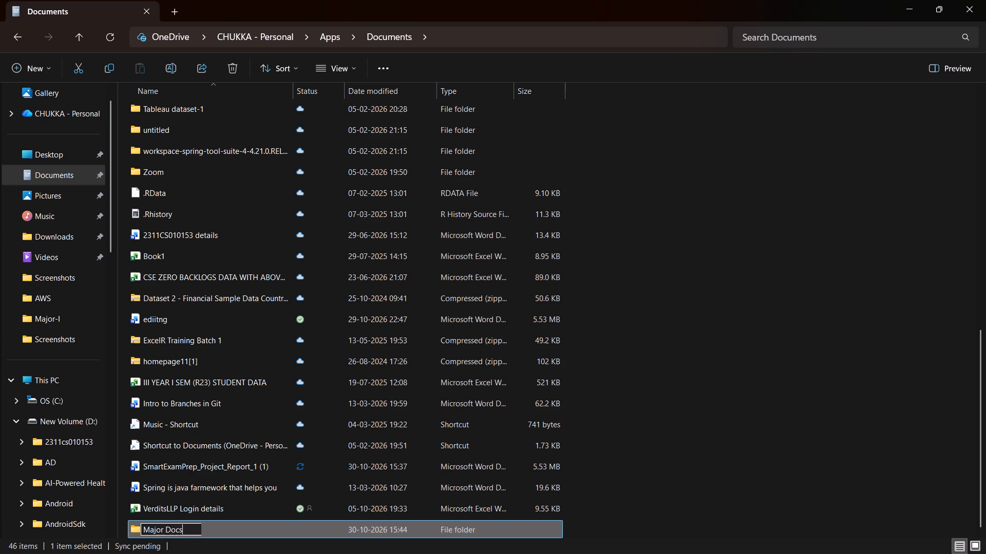
{"action": "key", "text": "Return"}
Move the SmartExamPrep_Project_Report_1 (1) document from Documents into the Major Docs folder, closing it in Word so the move can complete.
{"action": "scroll", "coordinate": [466, 417], "scroll_direction": "down", "scroll_amount": 6}
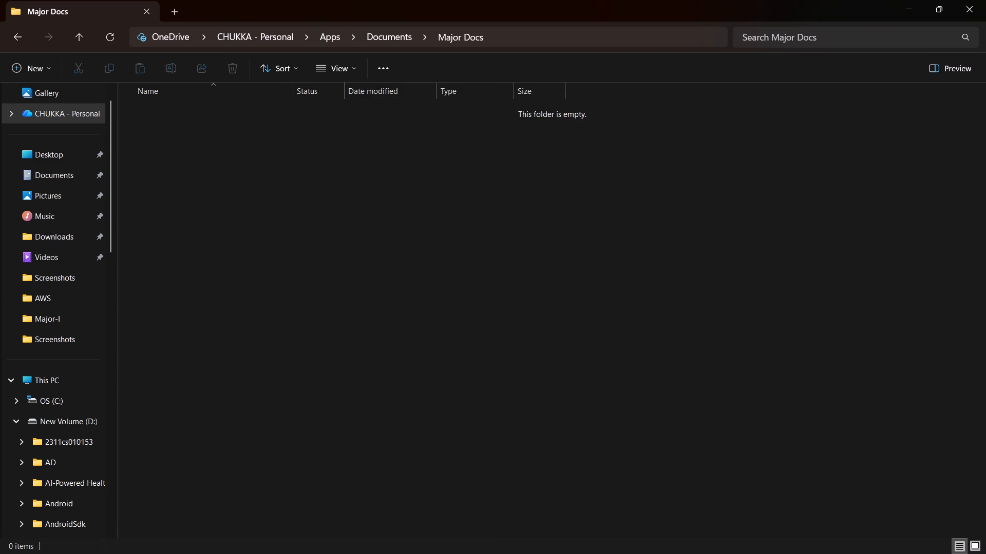
{"action": "scroll", "coordinate": [408, 307], "scroll_direction": "down", "scroll_amount": 4}
{"action": "key", "text": "alt+Left"}
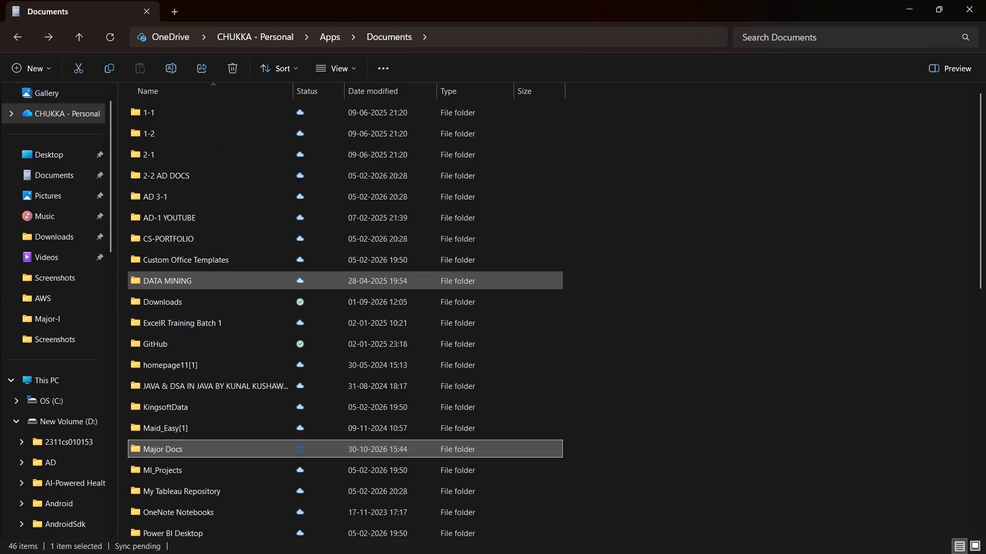
{"action": "scroll", "coordinate": [208, 310], "scroll_direction": "down", "scroll_amount": 5}
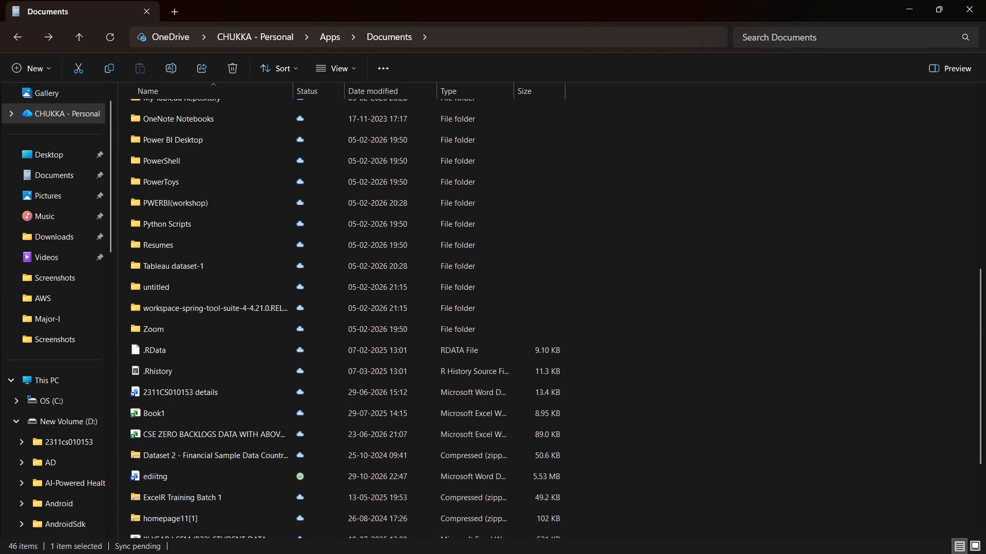
{"action": "scroll", "coordinate": [237, 465], "scroll_direction": "down", "scroll_amount": 2}
{"action": "left_click", "coordinate": [232, 485]}
{"action": "key", "text": "ctrl+c"}
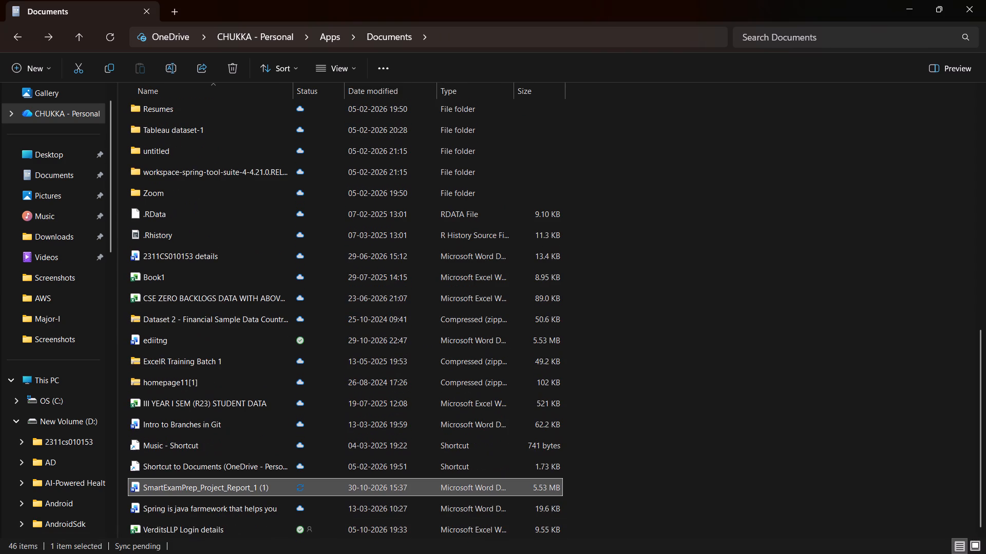
{"action": "key", "text": "ctrl+x"}
{"action": "scroll", "coordinate": [232, 485], "scroll_direction": "up", "scroll_amount": 4}
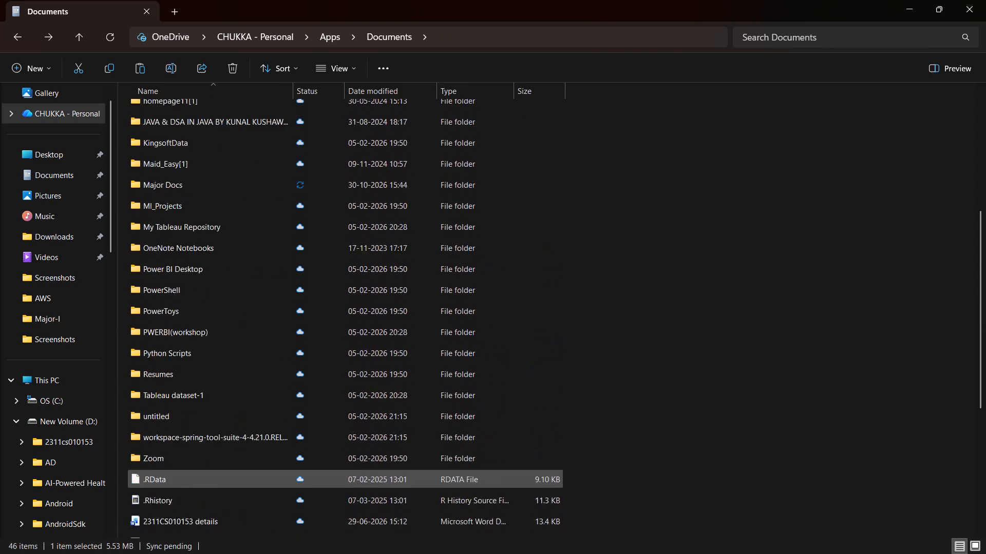
{"action": "scroll", "coordinate": [232, 485], "scroll_direction": "up", "scroll_amount": 1}
{"action": "double_click", "coordinate": [202, 274]}
{"action": "key", "text": "ctrl+v"}
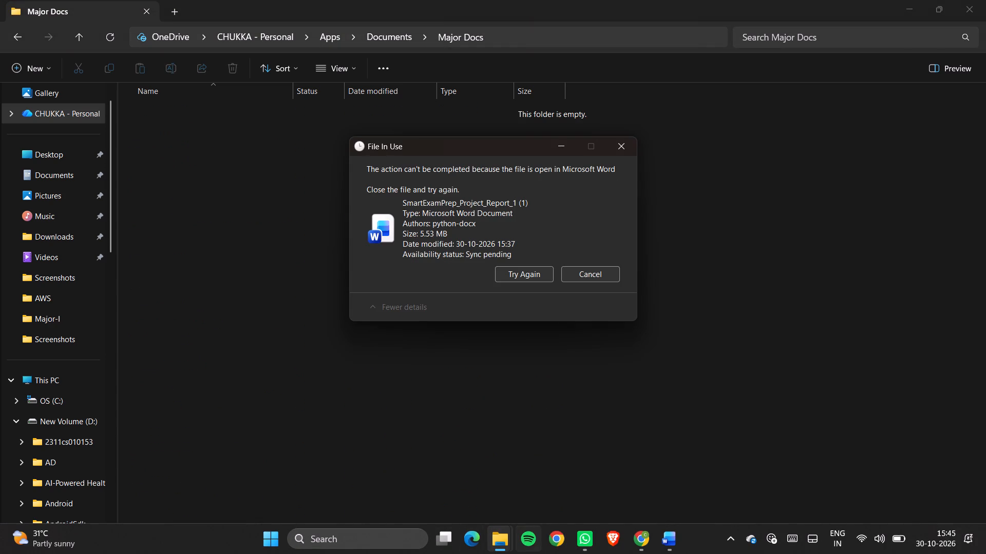
{"action": "left_click", "coordinate": [661, 538]}
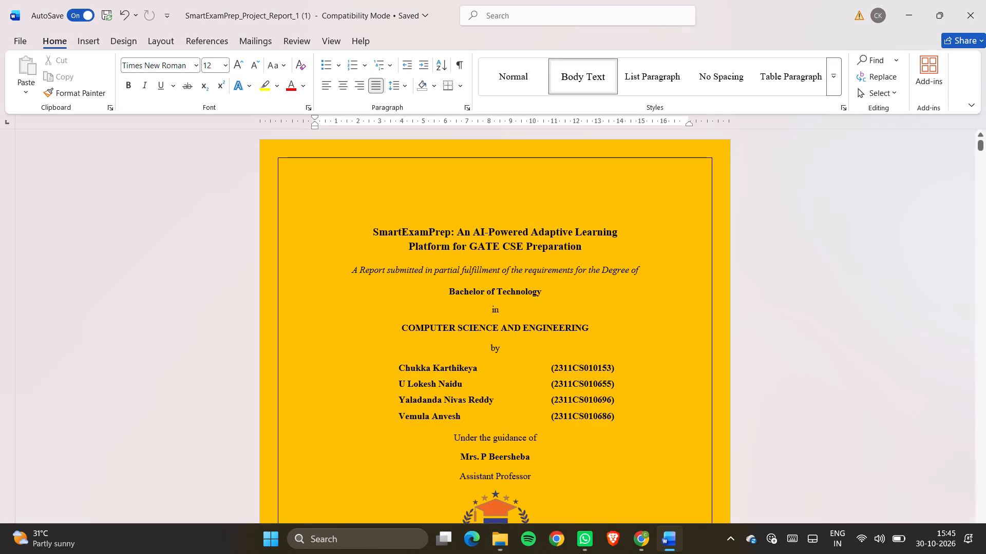
{"action": "left_click", "coordinate": [985, 0]}
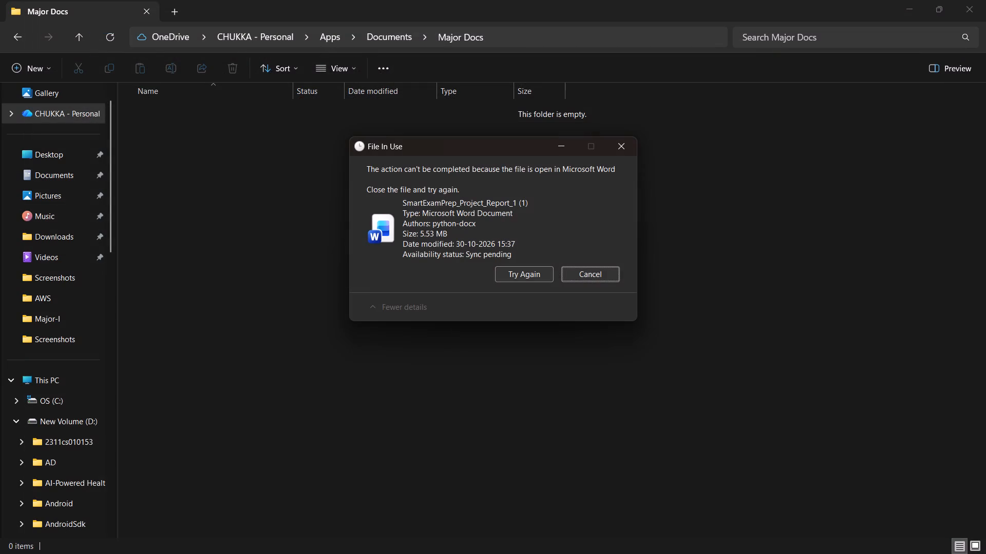
{"action": "left_click", "coordinate": [527, 275]}
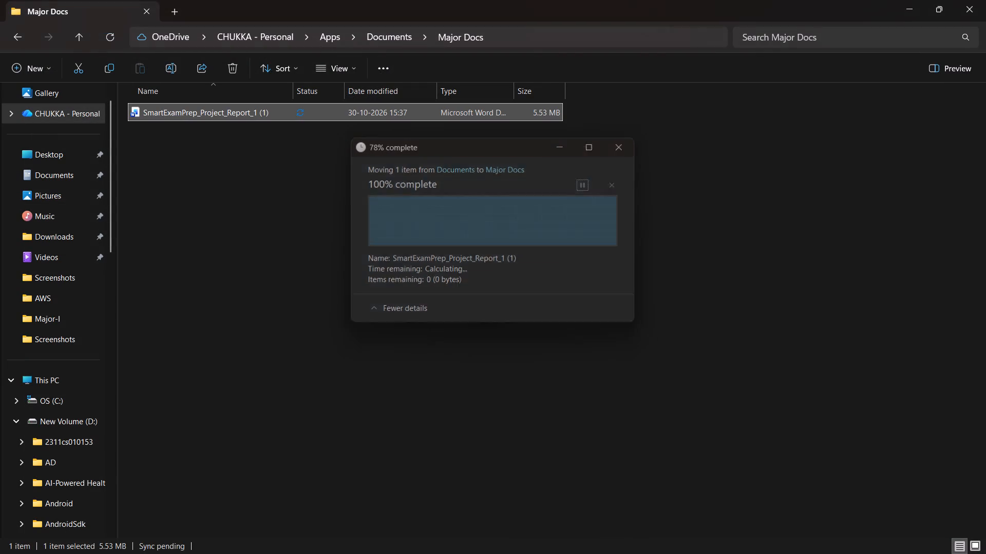
Open the SmartExamPrep_Project_Report_1 (1) document from the Major Docs folder.
{"action": "double_click", "coordinate": [235, 105]}
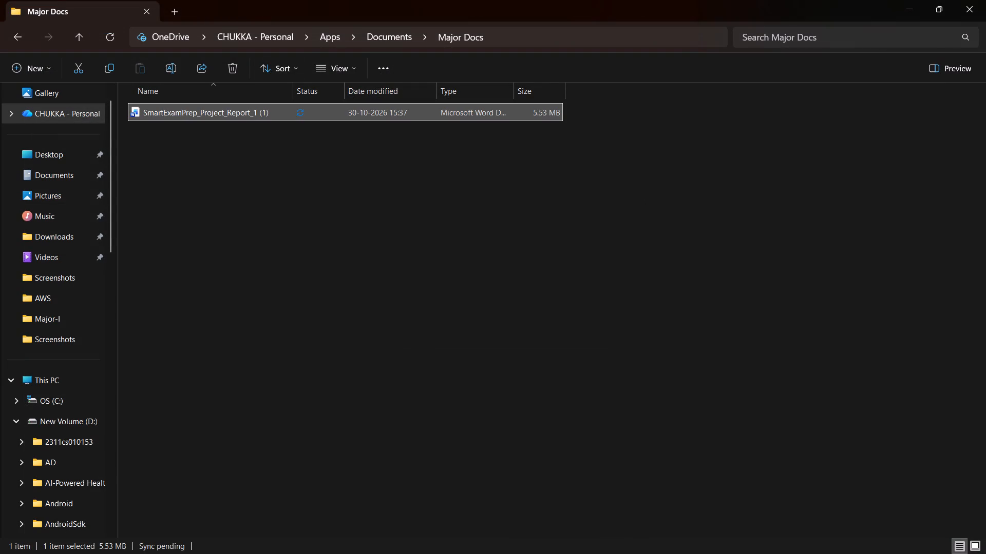